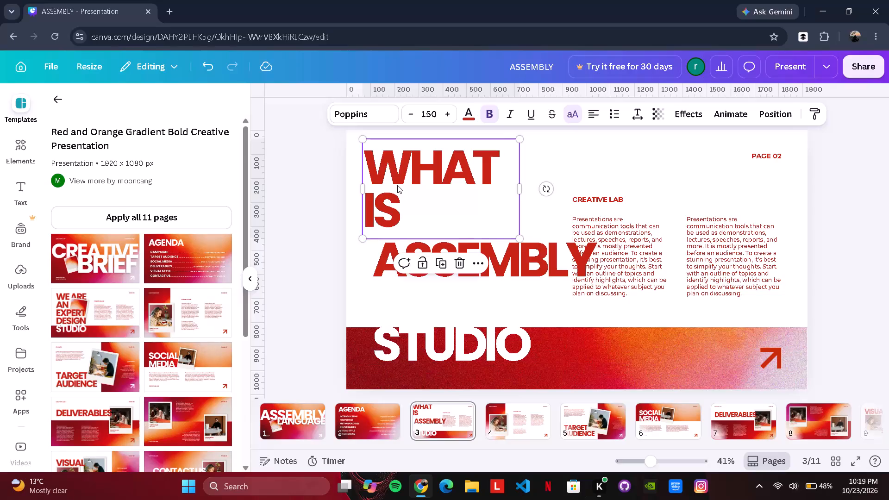
# Widen the WHAT IS text box so it fits one line, and move ASSEMBLY up beside it on the same line.
pyautogui.moveTo(521, 190); pyautogui.dragTo(595, 155)
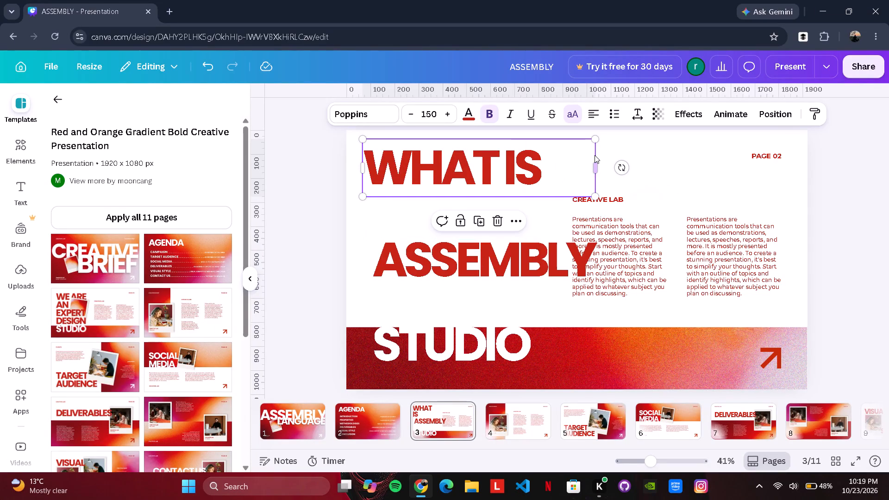
pyautogui.moveTo(497, 250); pyautogui.dragTo(648, 152)
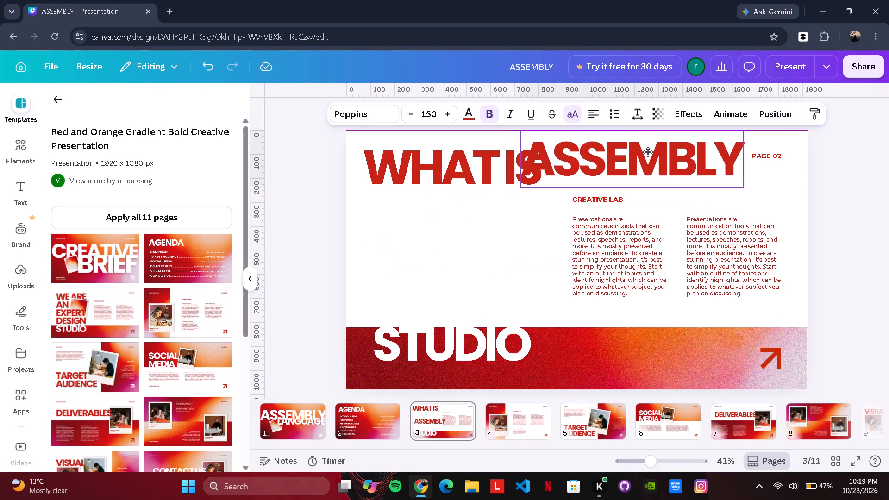
pyautogui.moveTo(648, 152); pyautogui.dragTo(668, 156)
pyautogui.click(822, 144)
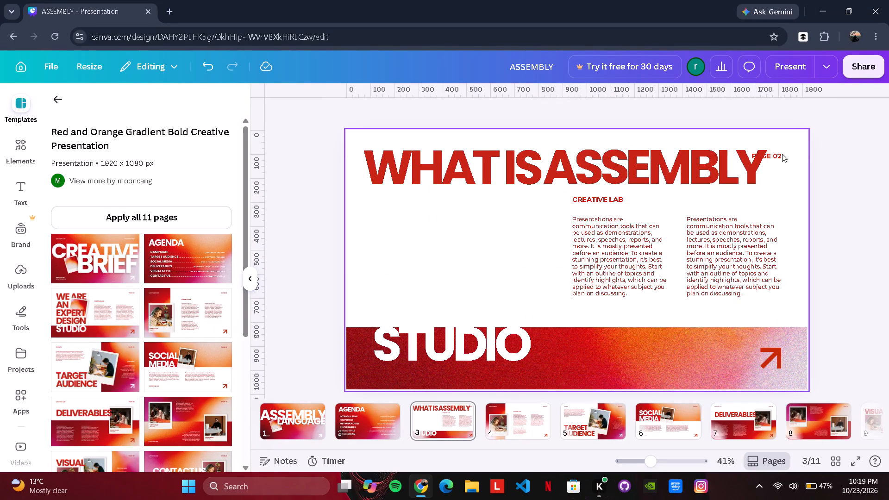
# Delete the PAGE 02 label overlapped by the heading on slide 3.
pyautogui.click(779, 156)
pyautogui.click(755, 130)
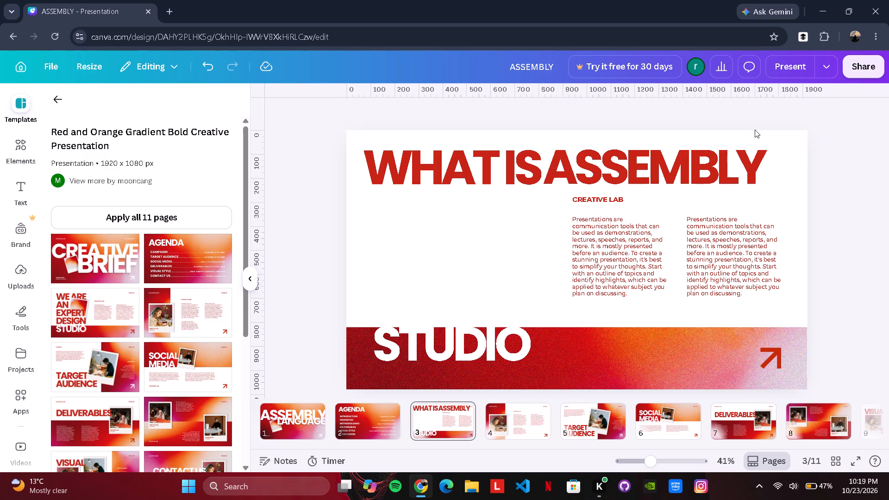
# Shift ASSEMBLY slightly away from WHAT IS to leave a word gap in the heading.
pyautogui.moveTo(654, 178); pyautogui.dragTo(662, 177)
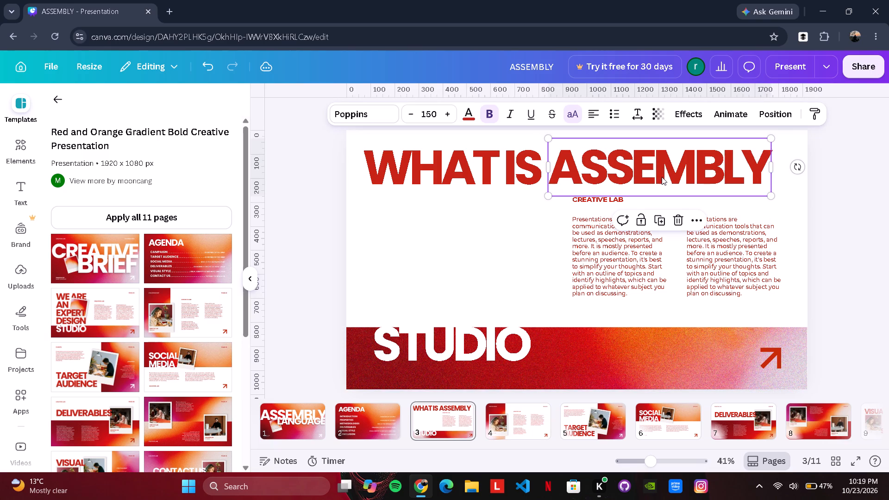
pyautogui.click(809, 173)
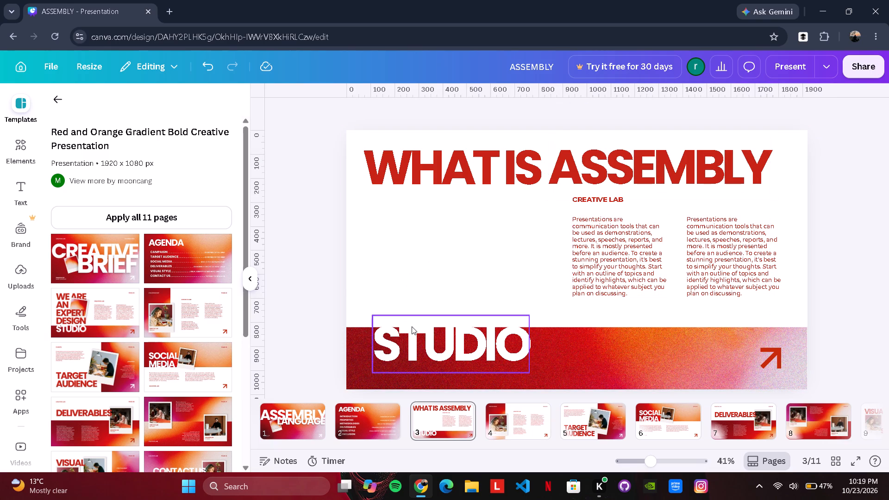
# Move the STUDIO text from the gradient band into the white area below WHAT IS and colour it red #c72316.
pyautogui.moveTo(412, 326); pyautogui.dragTo(396, 224)
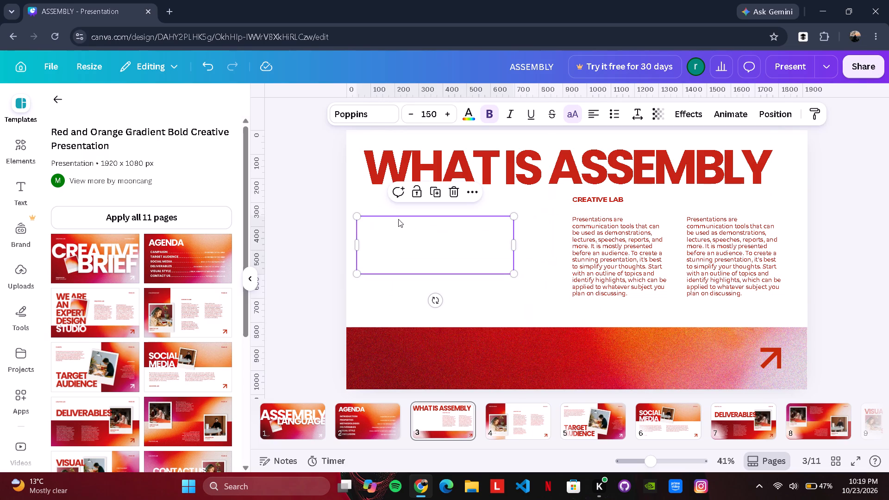
pyautogui.click(471, 107)
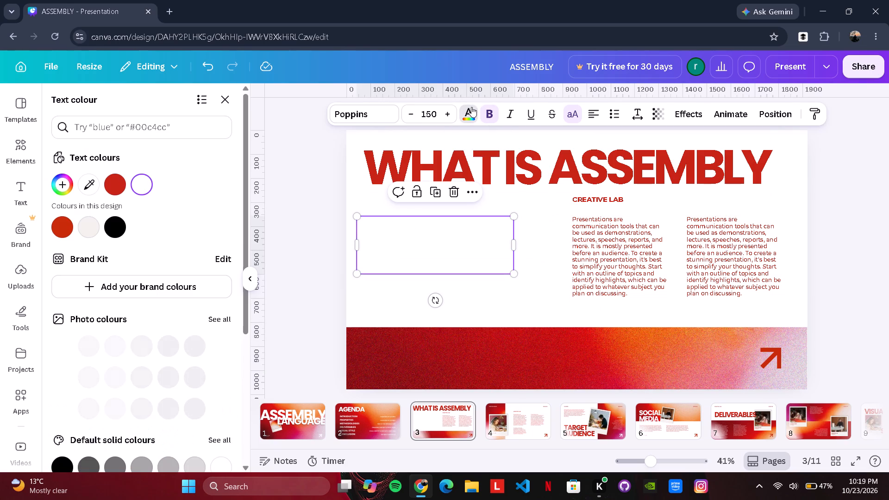
pyautogui.click(112, 185)
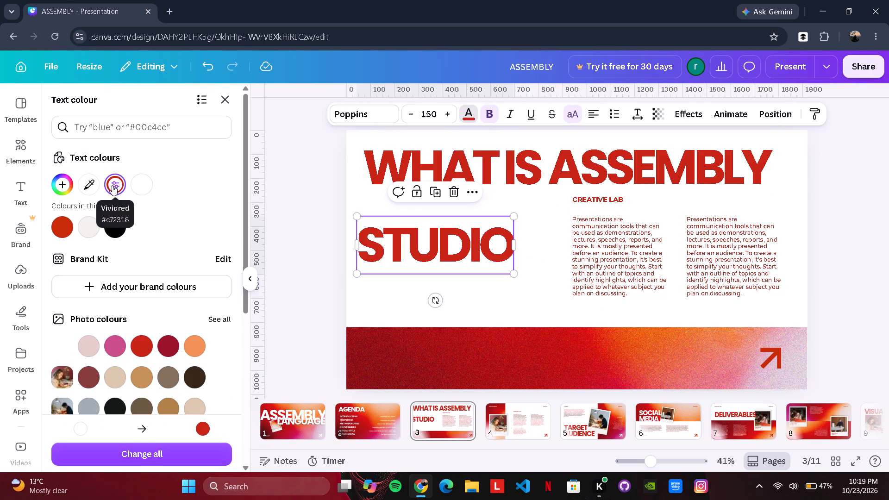
pyautogui.click(502, 241)
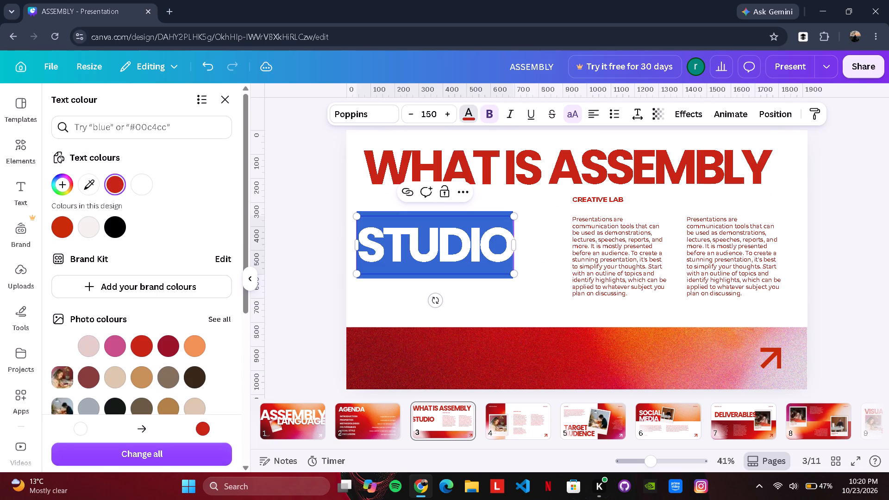
pyautogui.write('language')
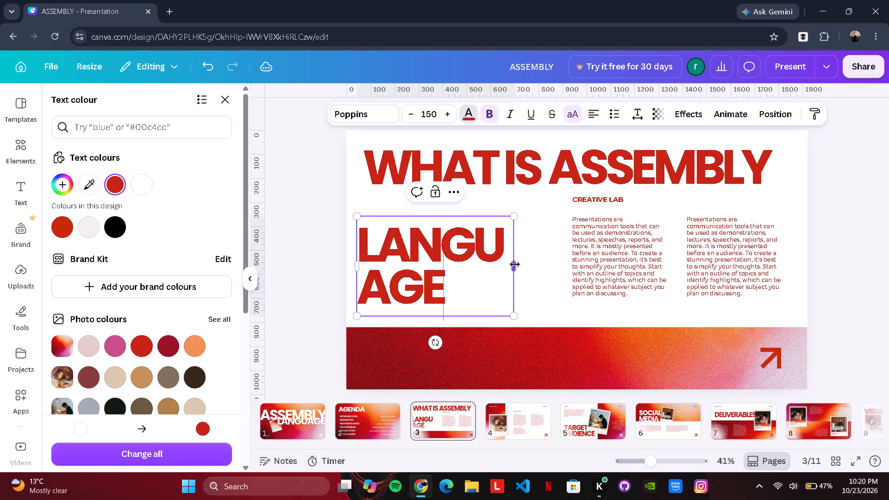
pyautogui.moveTo(515, 264); pyautogui.dragTo(600, 250)
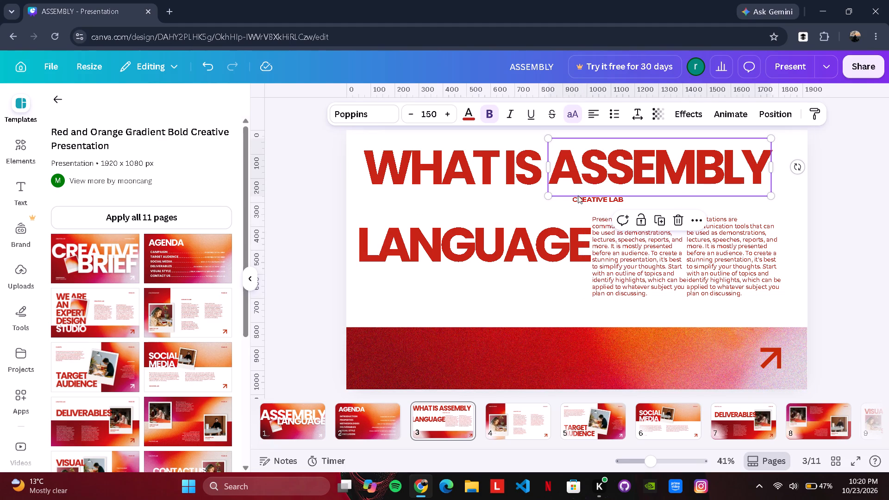
pyautogui.click(596, 201)
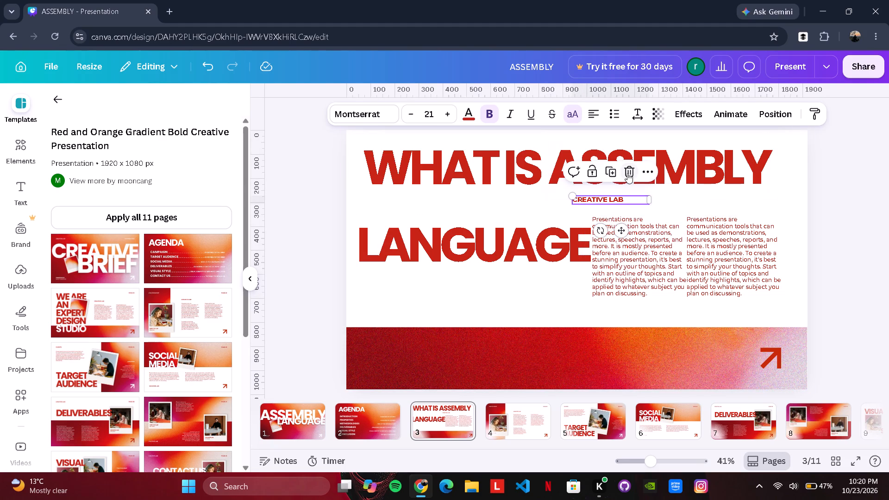
pyautogui.click(627, 173)
# Move LANGUAGE up directly beneath WHAT IS, aligned with the heading's left edge.
pyautogui.moveTo(527, 260); pyautogui.dragTo(536, 237)
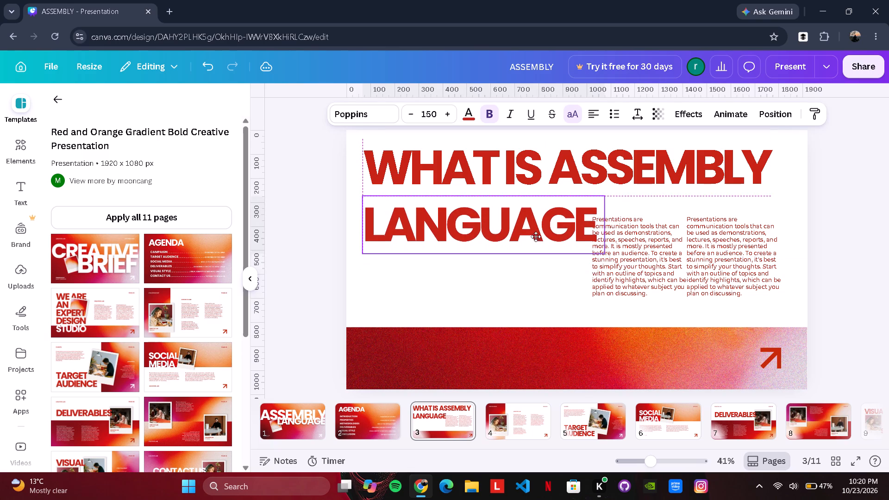
pyautogui.moveTo(536, 237); pyautogui.dragTo(535, 235)
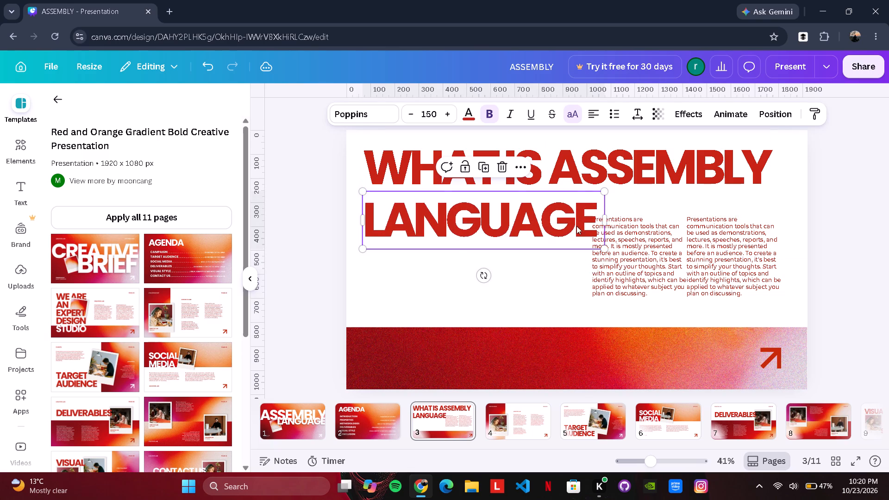
# Add a space and a question mark after LANGUAGE in the heading.
pyautogui.click(597, 217)
pyautogui.press('space')
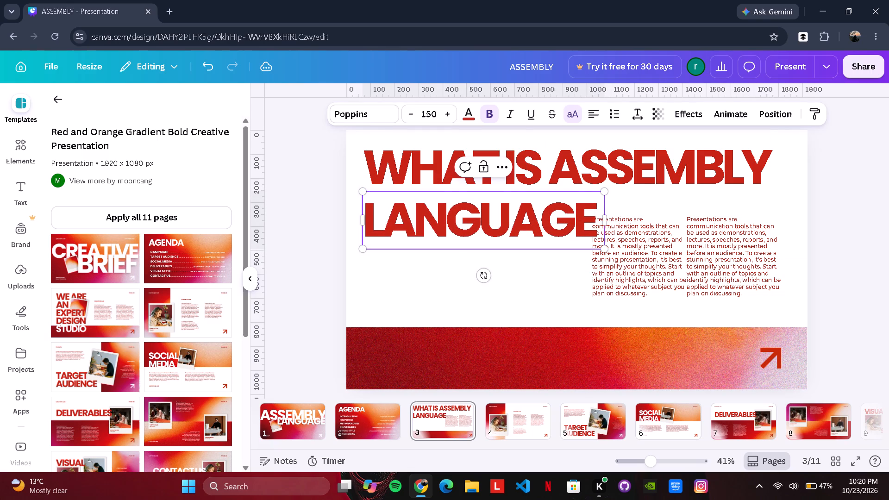
pyautogui.hotkey('shift', '?')
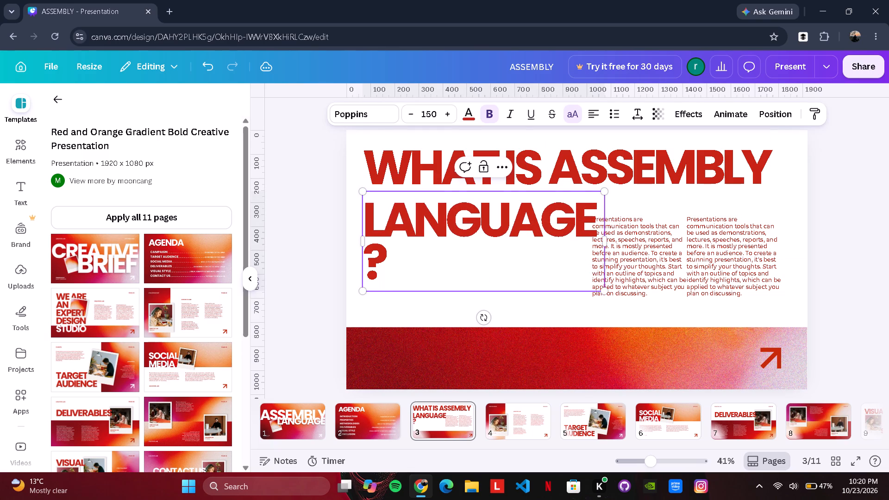
pyautogui.click(321, 219)
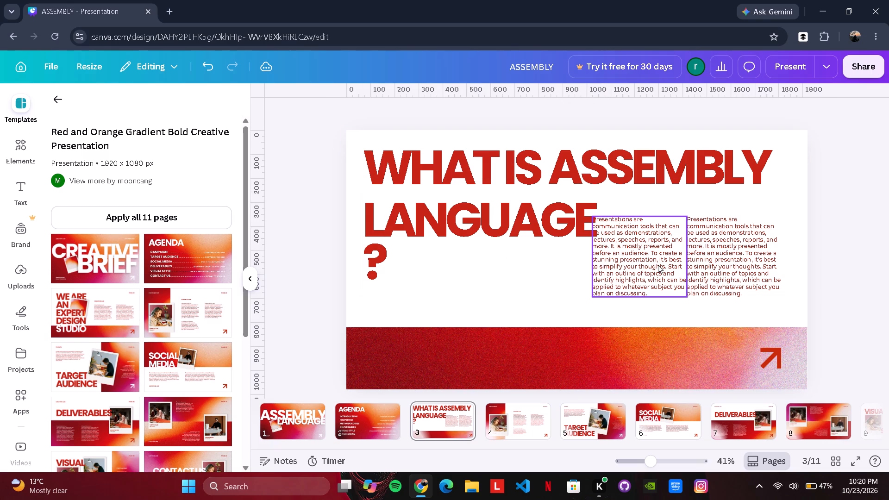
# Delete the second placeholder body paragraph, the one nearest the slide's right edge.
pyautogui.moveTo(697, 261); pyautogui.dragTo(718, 260)
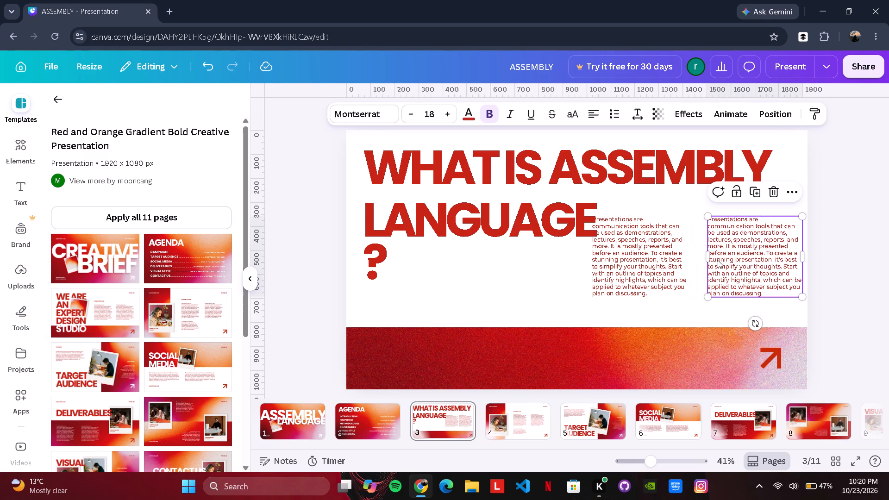
pyautogui.click(779, 192)
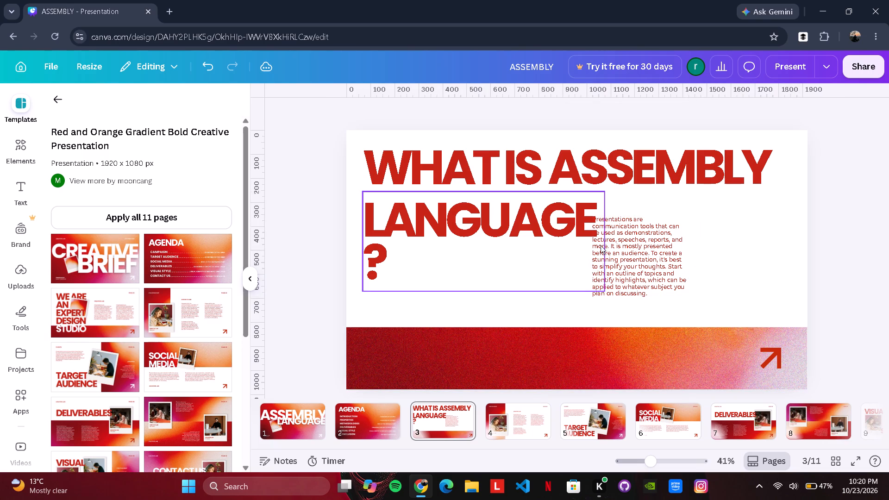
# Move the remaining body paragraph clear of LANGUAGE, into the white space below the end of ASSEMBLY.
pyautogui.moveTo(632, 249); pyautogui.dragTo(692, 250)
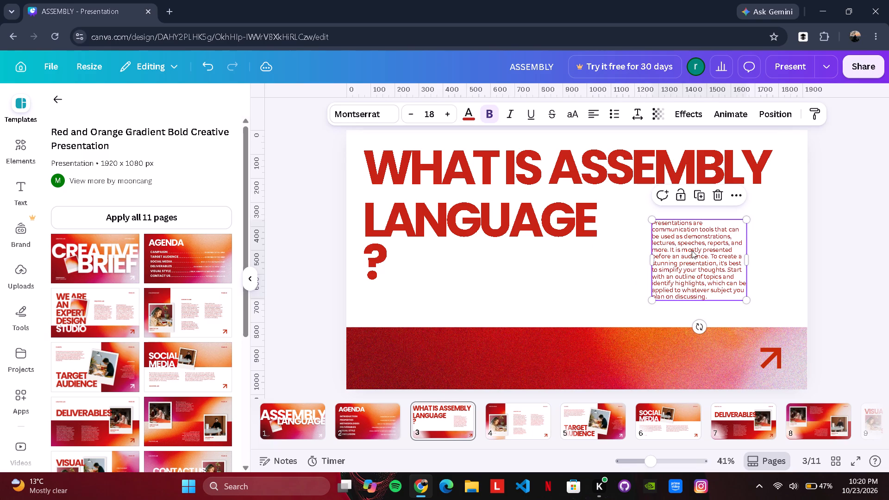
# Replace the paragraph's text with "Assembly language is an low level programming language which is used to make complexive machine coding easily readable for humans.".
pyautogui.click(692, 250)
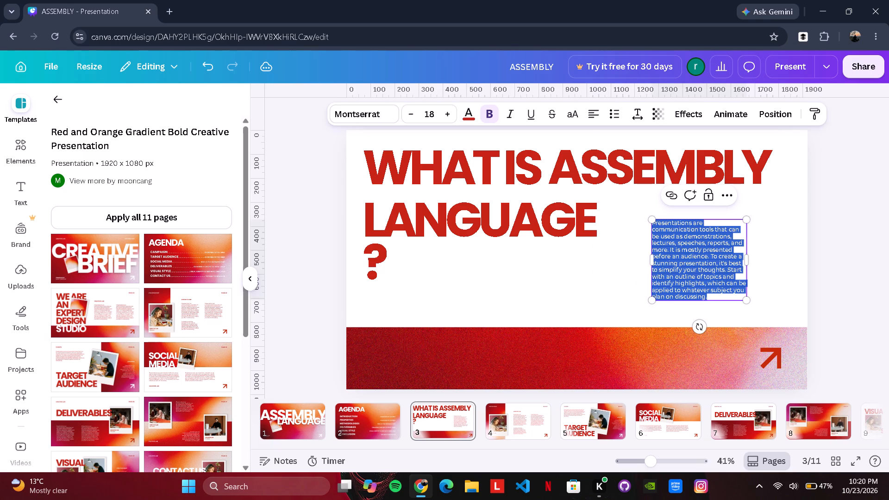
pyautogui.press('BackSpace')
pyautogui.write('As')
pyautogui.press('s')
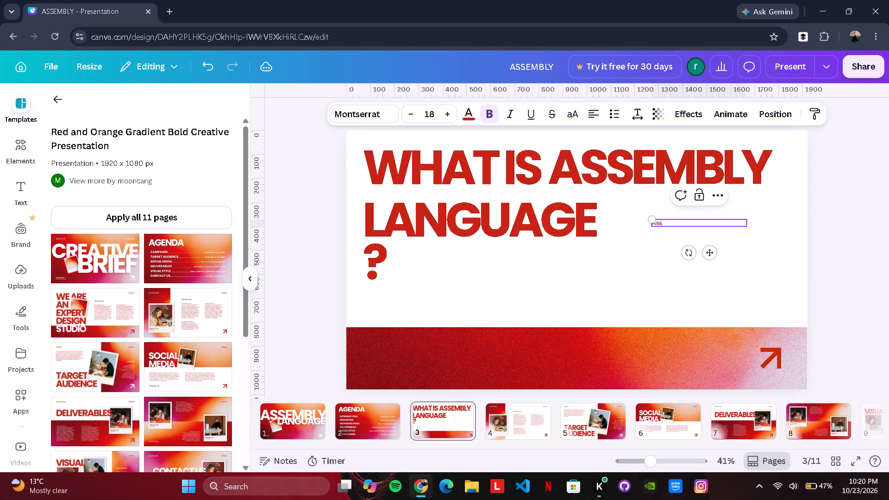
pyautogui.write('embly language is an low level')
pyautogui.press('space')
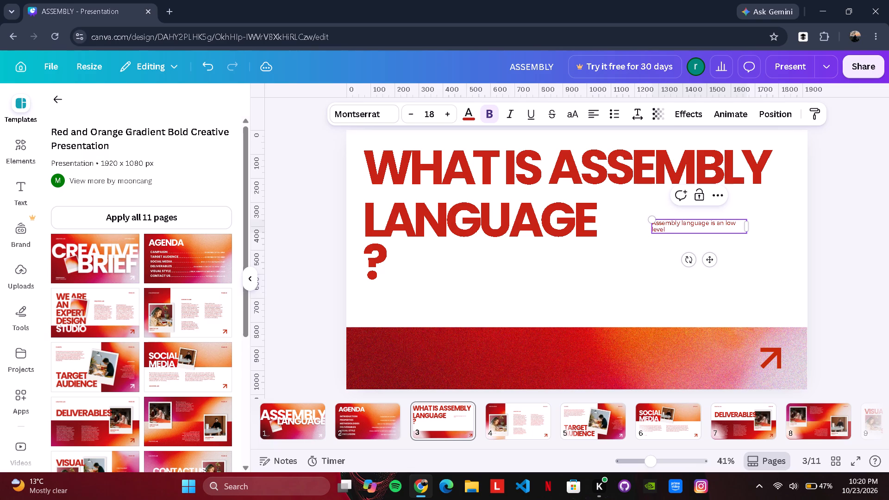
pyautogui.write('programming language')
pyautogui.press('space')
pyautogui.write('which i')
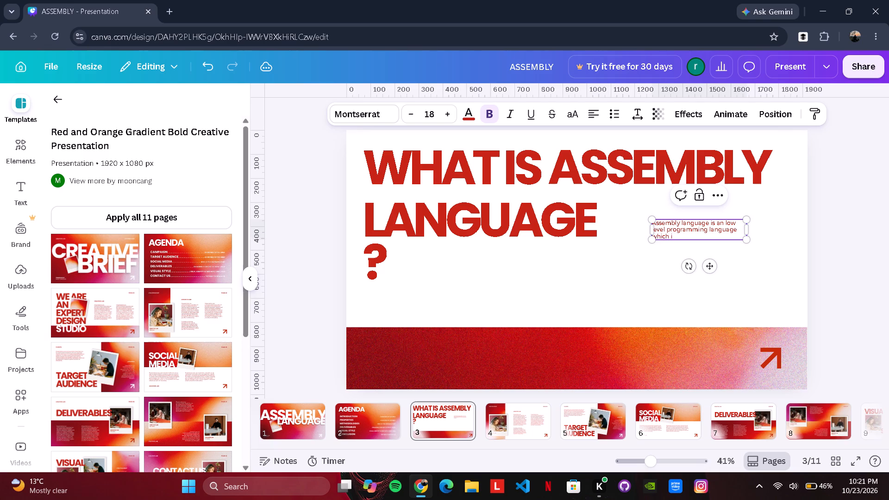
pyautogui.write('s used to')
pyautogui.press('space')
pyautogui.write('make complex')
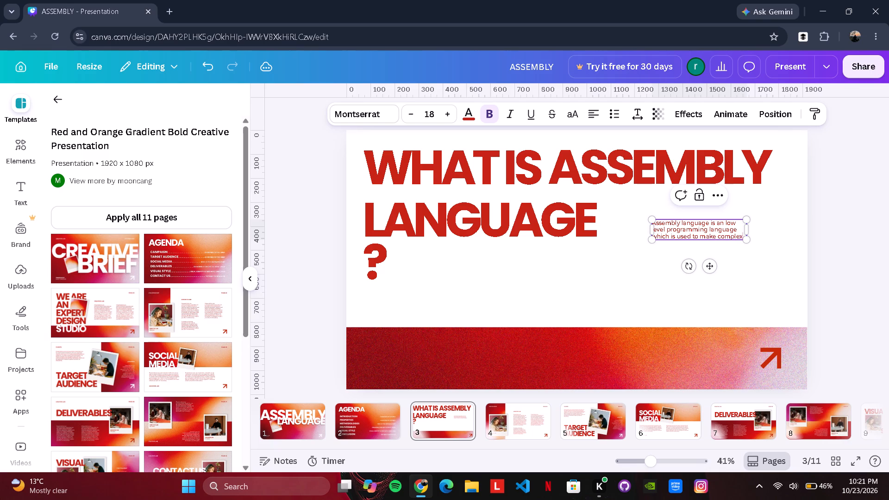
pyautogui.write('ive')
pyautogui.press('space')
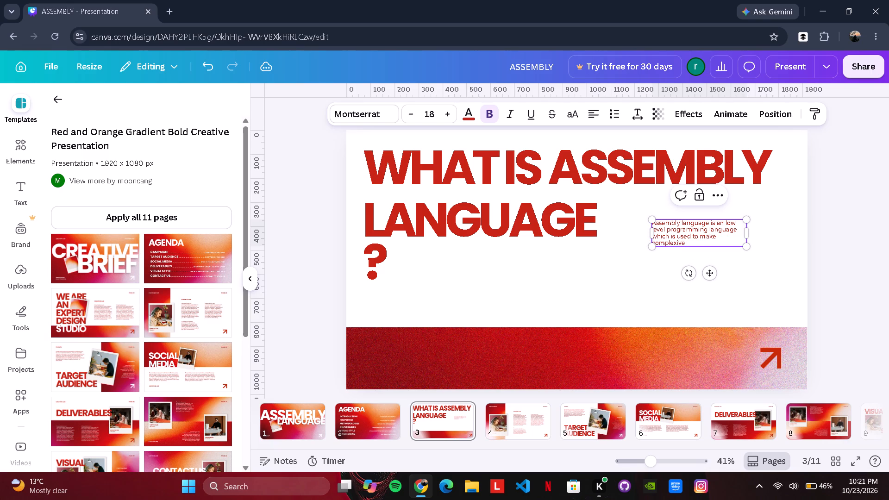
pyautogui.write('machine coding easily rea')
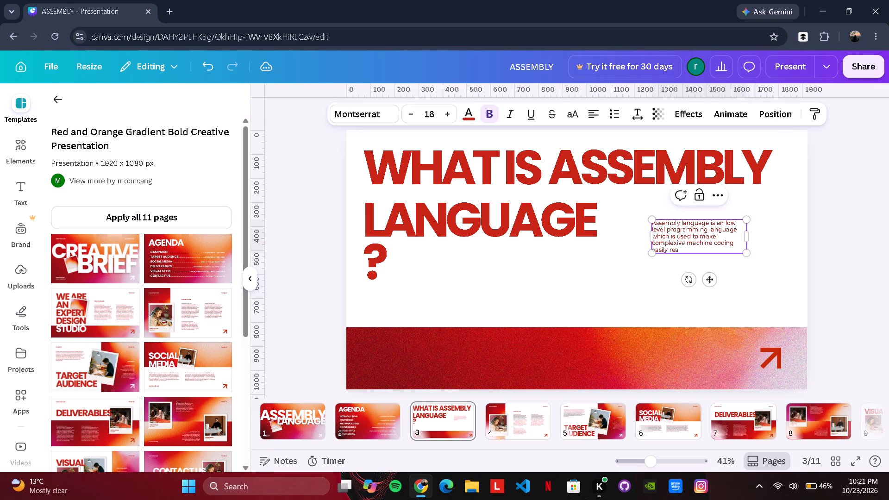
pyautogui.write('dable for humans')
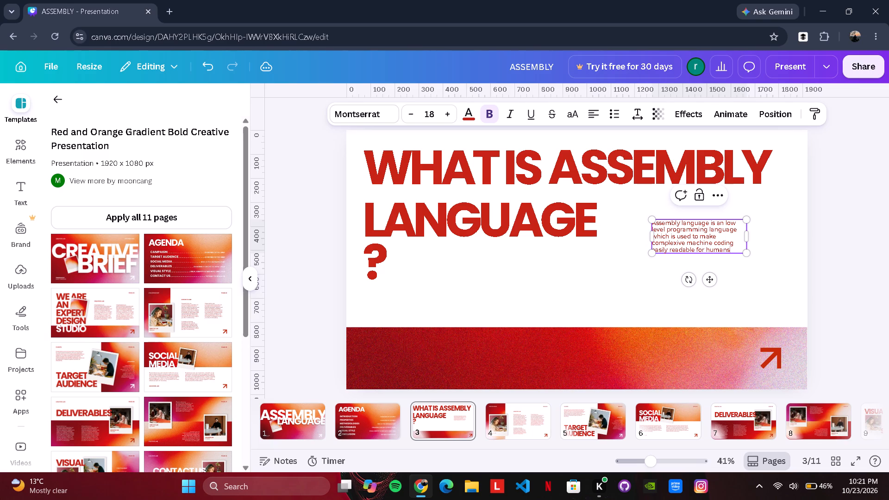
pyautogui.press('.')
# Start a second sentence in the body paragraph, right after "humans.", beginning with "Ther".
pyautogui.write('Theire')
pyautogui.press('space')
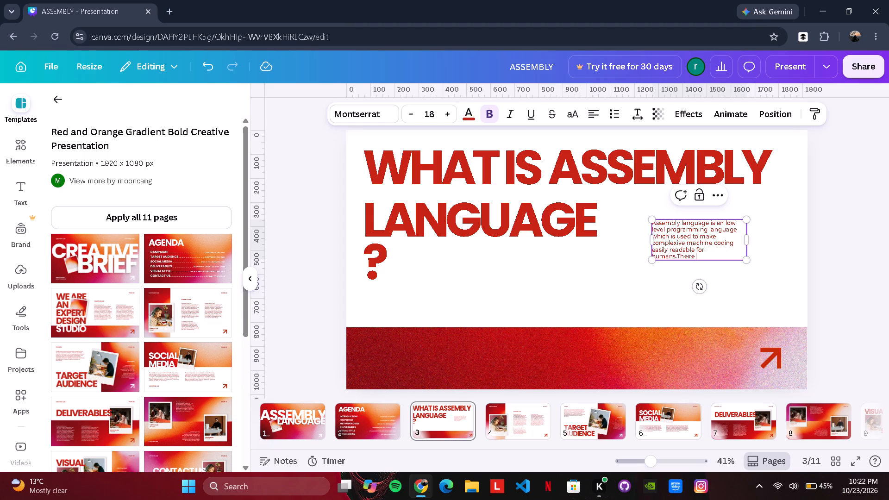
pyautogui.press('BackSpace')
pyautogui.press('BackSpace')
pyautogui.press('space')
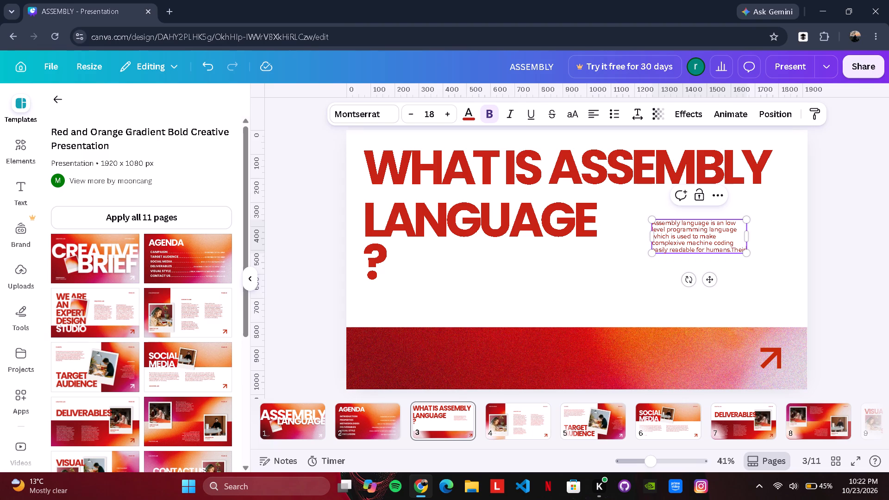
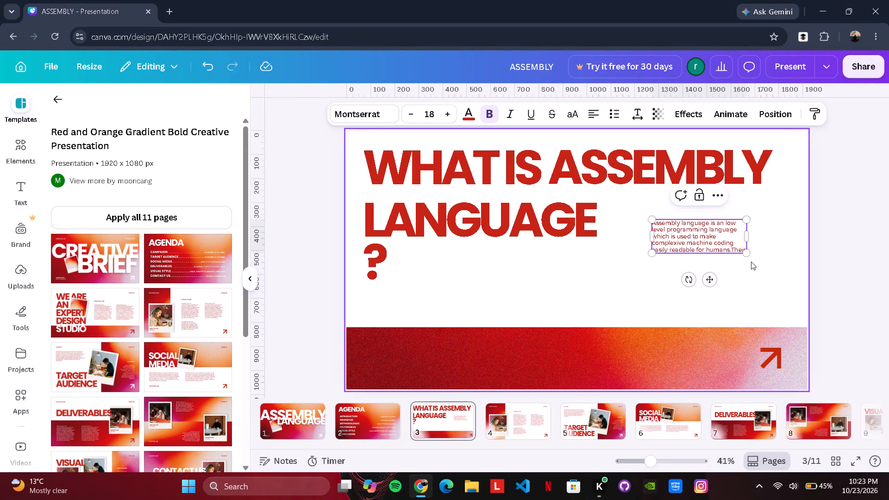
# Complete the body paragraph's second sentence with "are three major porperties used in assembly language.".
pyautogui.write('are')
pyautogui.press('space')
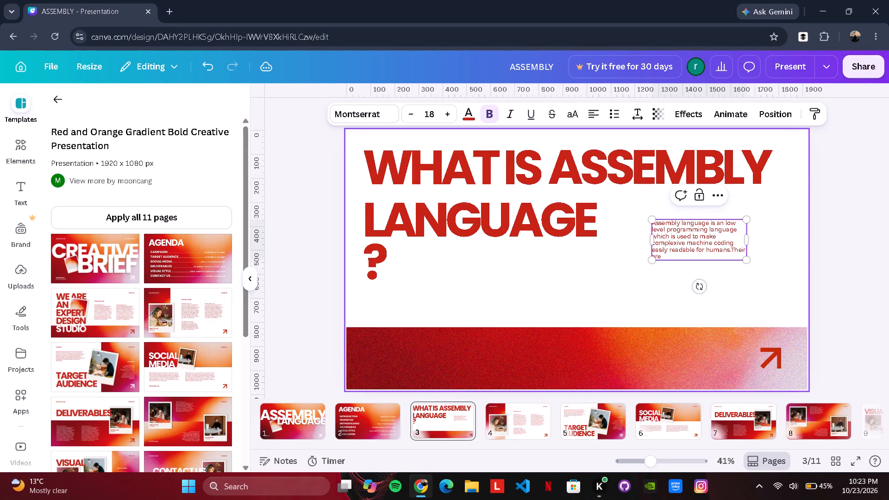
pyautogui.write('three')
pyautogui.press('space')
pyautogui.write('majir')
pyautogui.press('BackSpace')
pyautogui.press('BackSpace')
pyautogui.write('or porperties used in assembly')
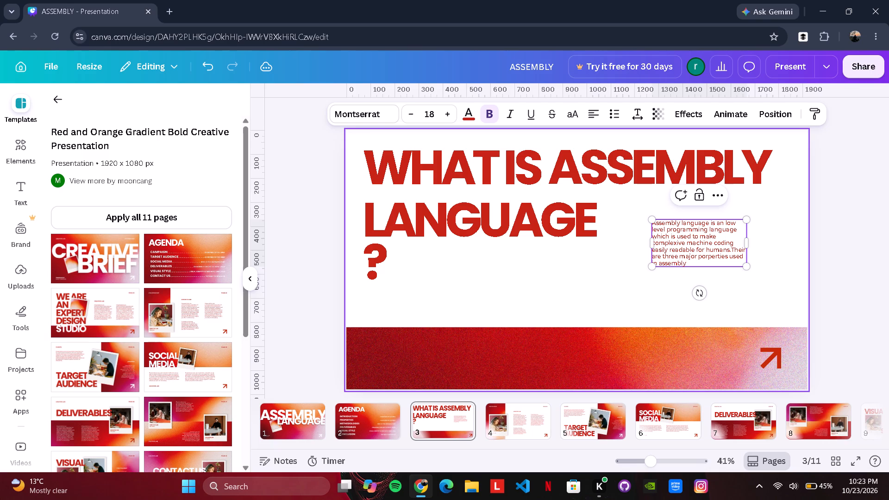
pyautogui.press('space')
pyautogui.write('language')
pyautogui.press('.')
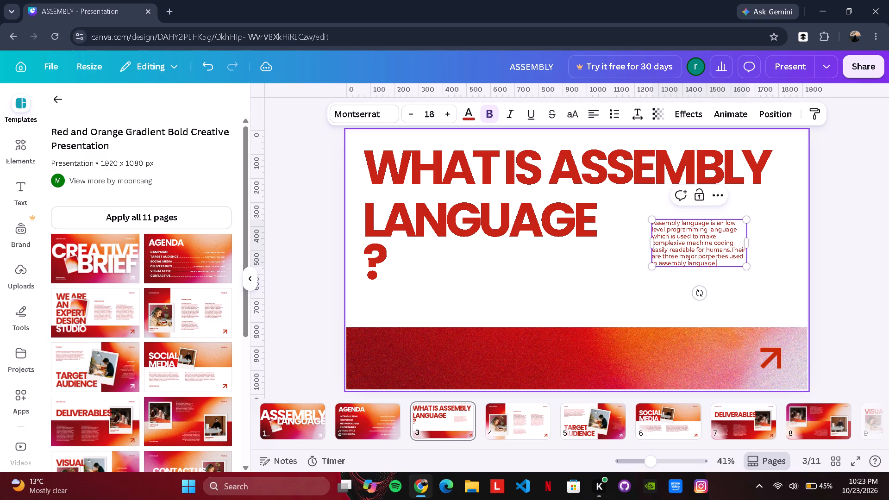
pyautogui.click(848, 243)
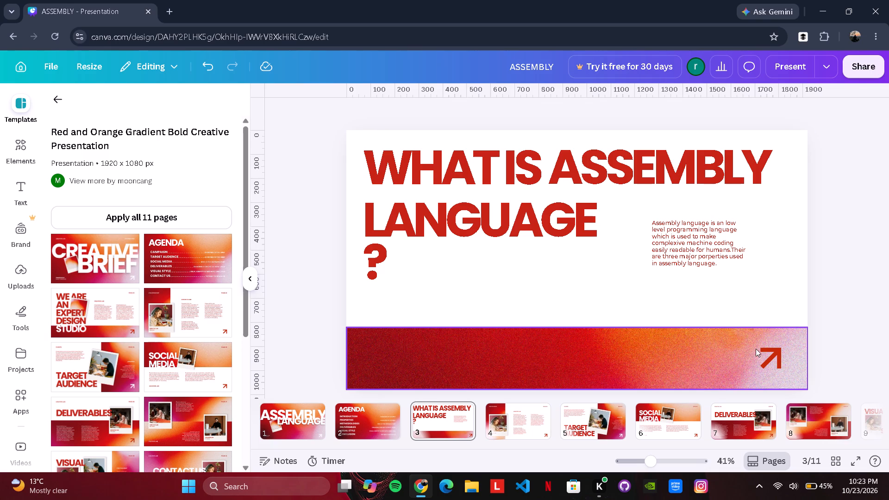
# Duplicate the body paragraph and place the copy in the white space below LANGUAGE, just above the gradient band.
pyautogui.click(717, 260)
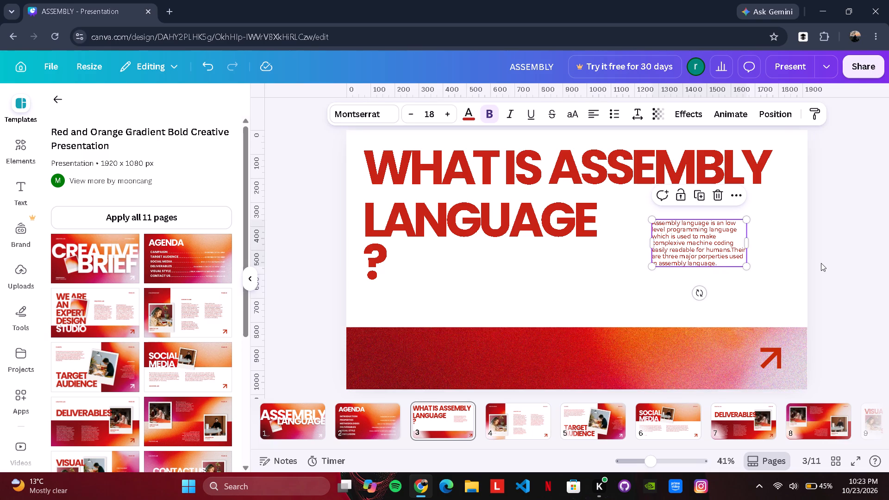
pyautogui.click(698, 196)
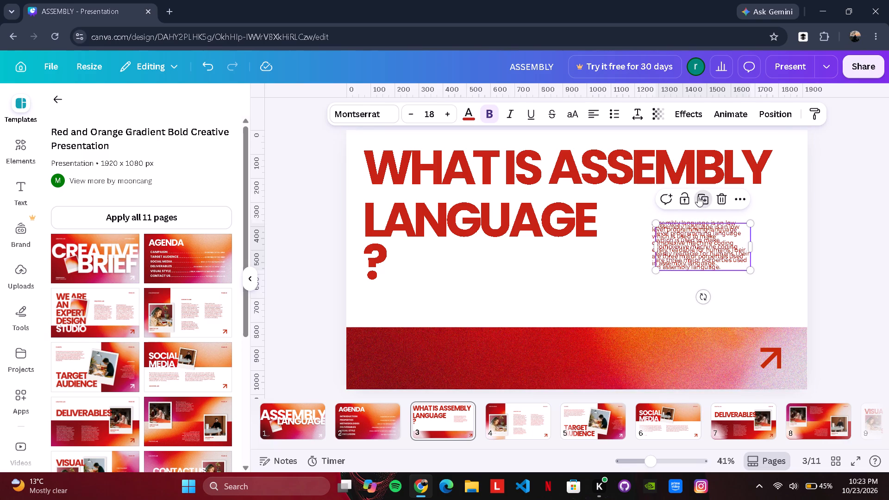
pyautogui.moveTo(700, 264); pyautogui.dragTo(570, 313)
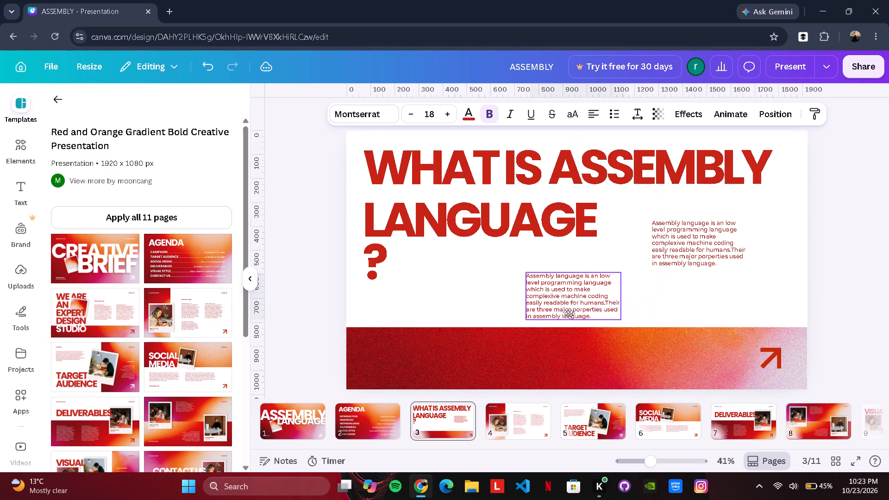
pyautogui.moveTo(570, 313); pyautogui.dragTo(577, 316)
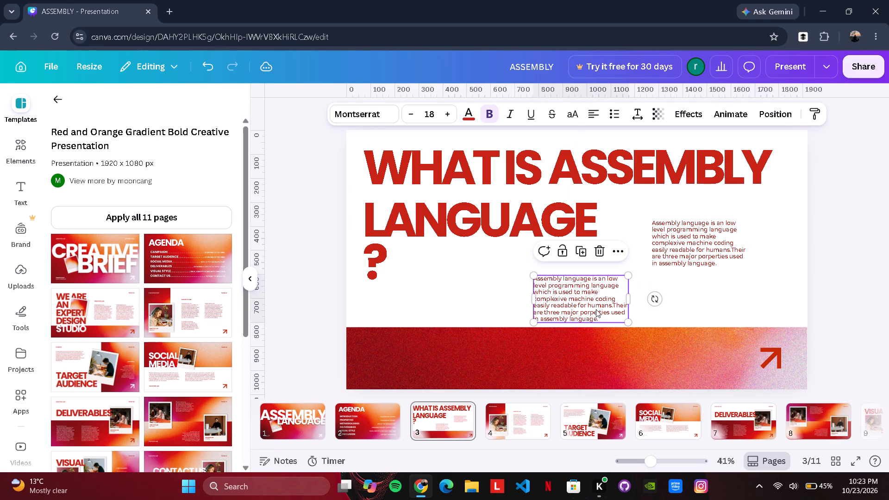
# Replace the copied paragraph's text with three lines: "Mnemonics", "Processor Specific" and "Assembler".
pyautogui.click(596, 309)
pyautogui.press('BackSpace')
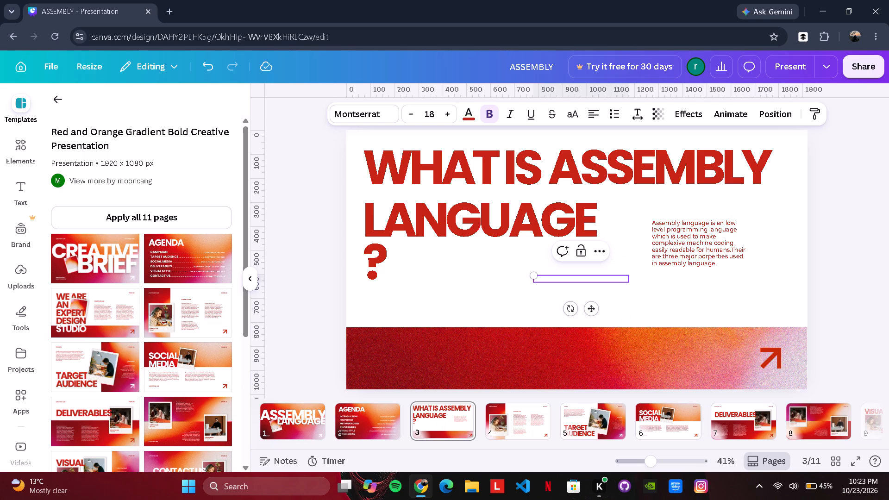
pyautogui.hotkey('shift', 'm')
pyautogui.press('n')
pyautogui.press('e')
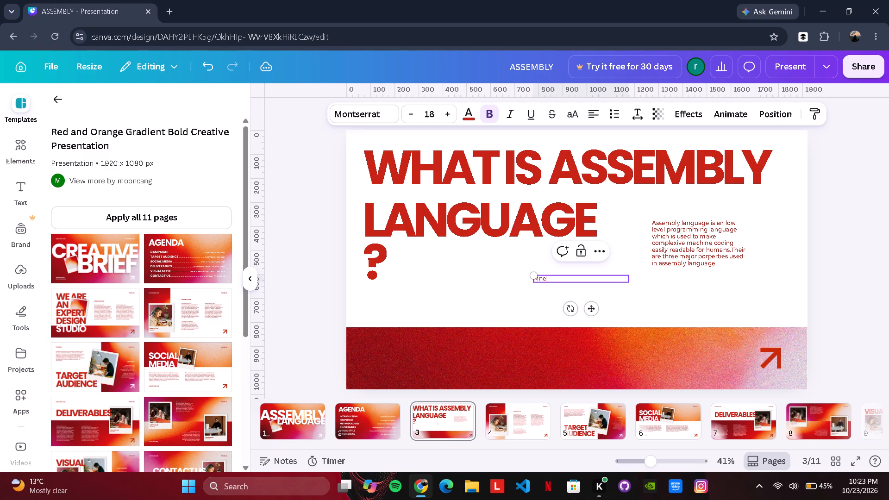
pyautogui.write('monics')
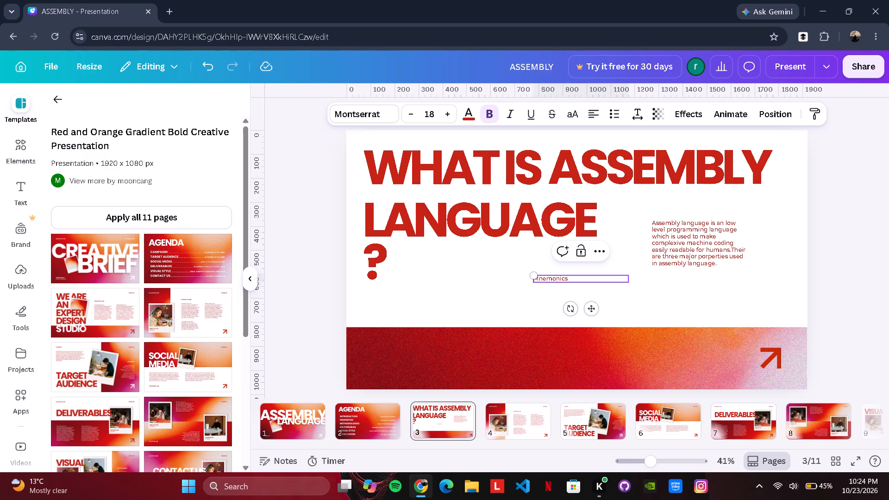
pyautogui.press('Return')
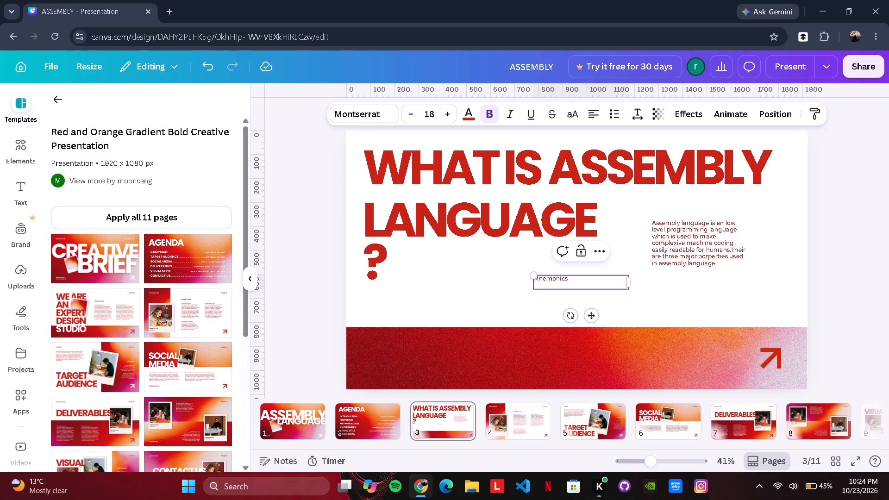
pyautogui.write('Procc')
pyautogui.press('BackSpace')
pyautogui.press('e')
pyautogui.write('ssor')
pyautogui.press('space')
pyautogui.write('Specific')
pyautogui.press('Return')
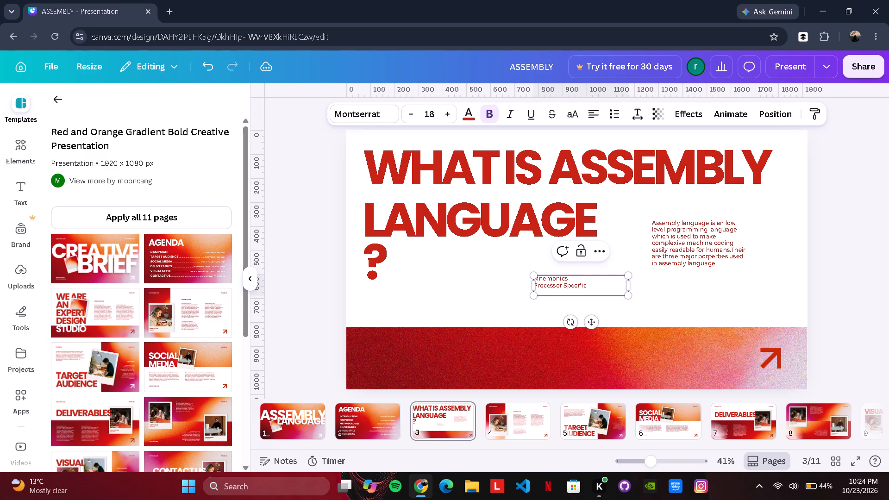
pyautogui.write('Assembler')
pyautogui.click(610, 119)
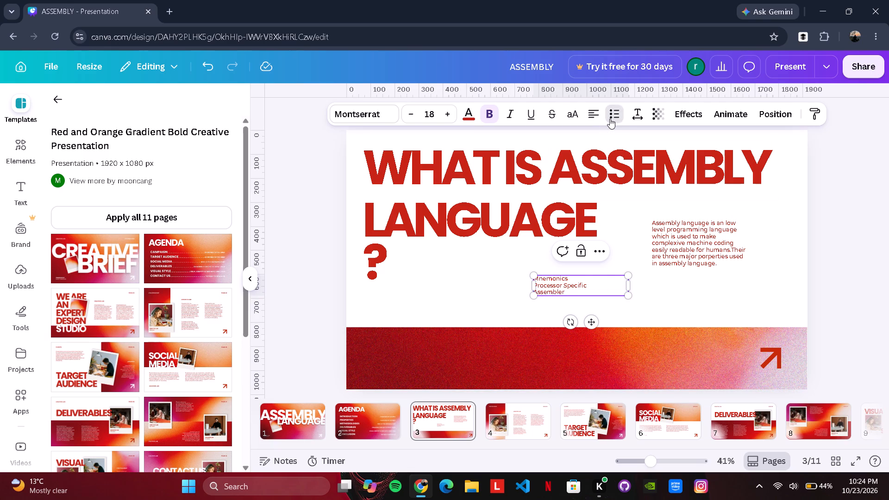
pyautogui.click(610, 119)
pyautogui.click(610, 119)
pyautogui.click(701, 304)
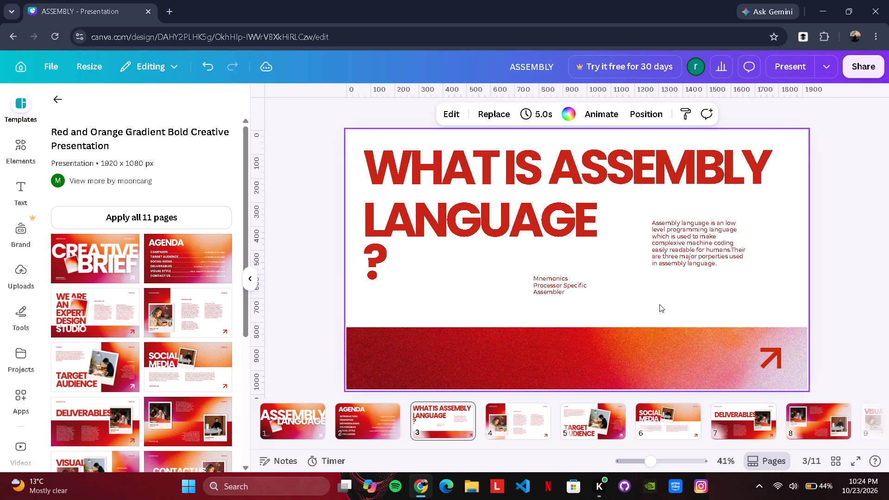
# Format all three lines, Mnemonics, Processor Specific and Assembler, as a numbered list.
pyautogui.click(570, 278)
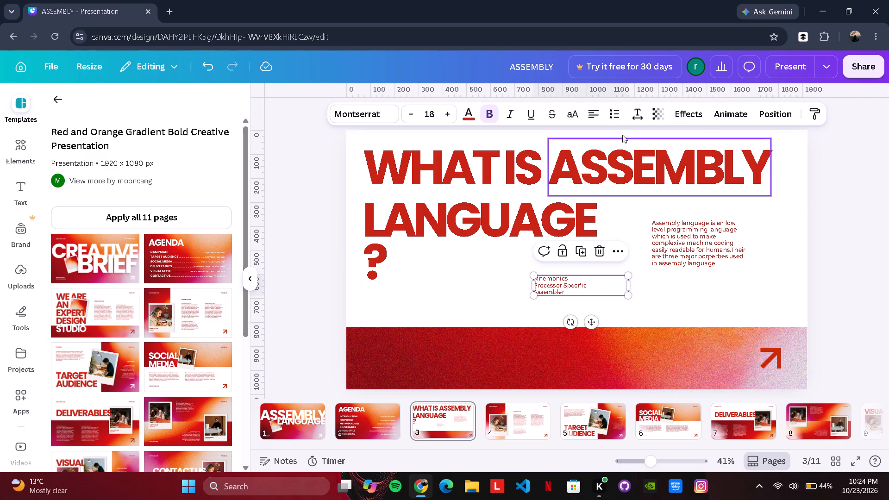
pyautogui.click(615, 121)
pyautogui.click(615, 121)
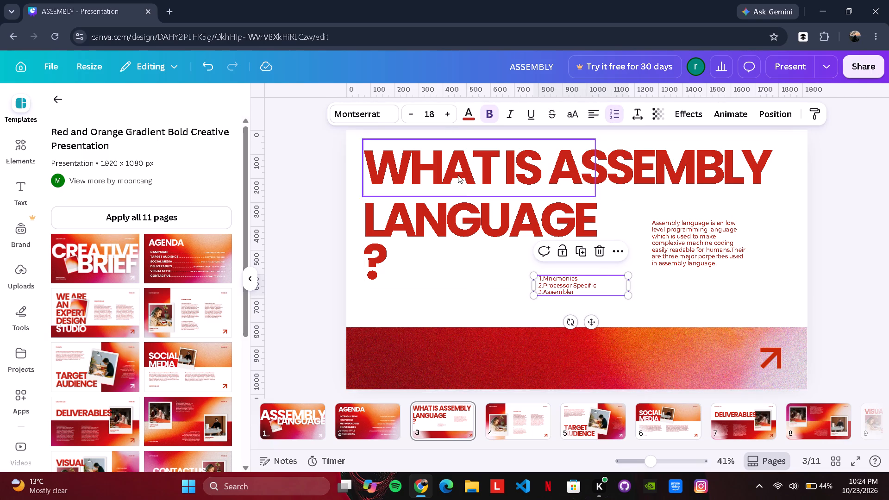
pyautogui.click(744, 284)
# Move the numbered list directly beneath the definition paragraph, roughly in line with its text.
pyautogui.moveTo(576, 293); pyautogui.dragTo(675, 302)
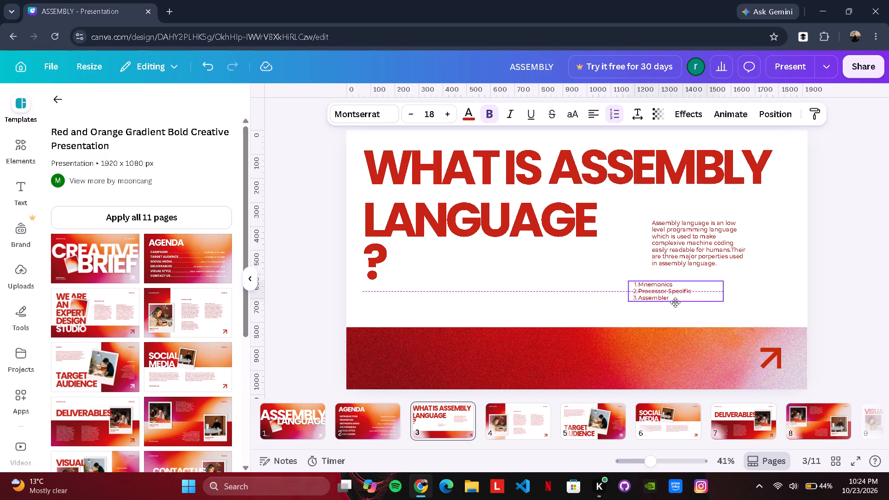
pyautogui.moveTo(675, 302); pyautogui.dragTo(691, 293)
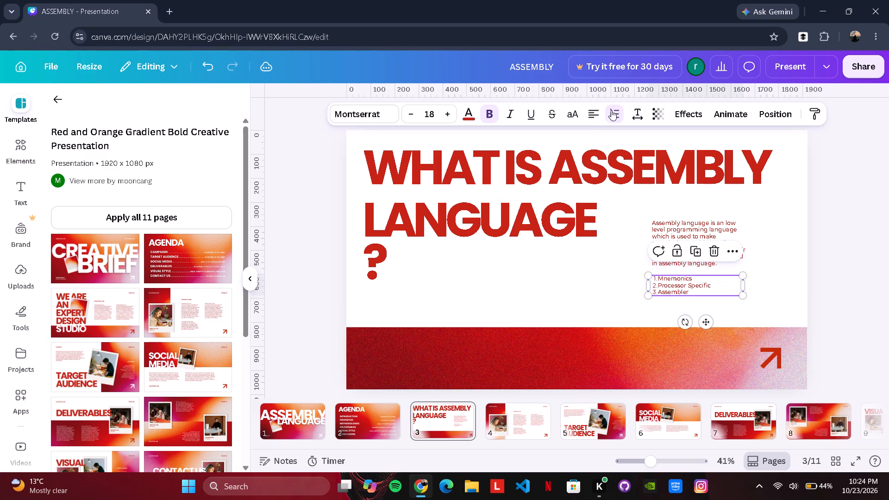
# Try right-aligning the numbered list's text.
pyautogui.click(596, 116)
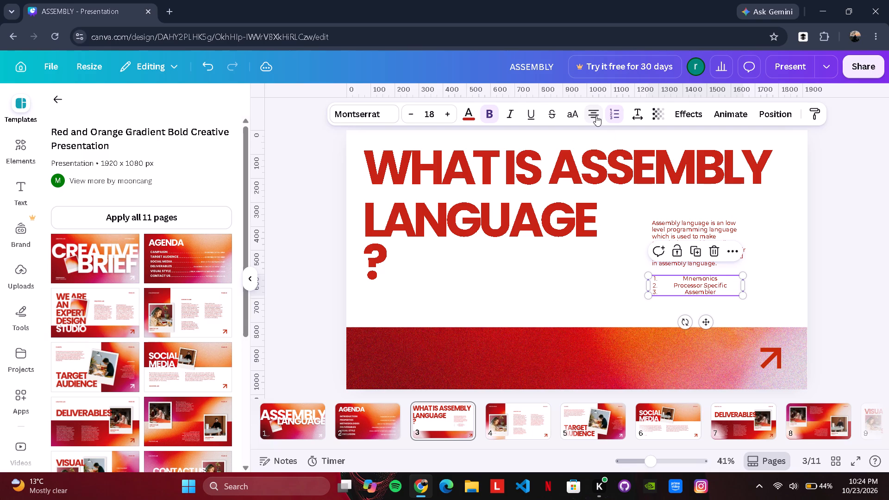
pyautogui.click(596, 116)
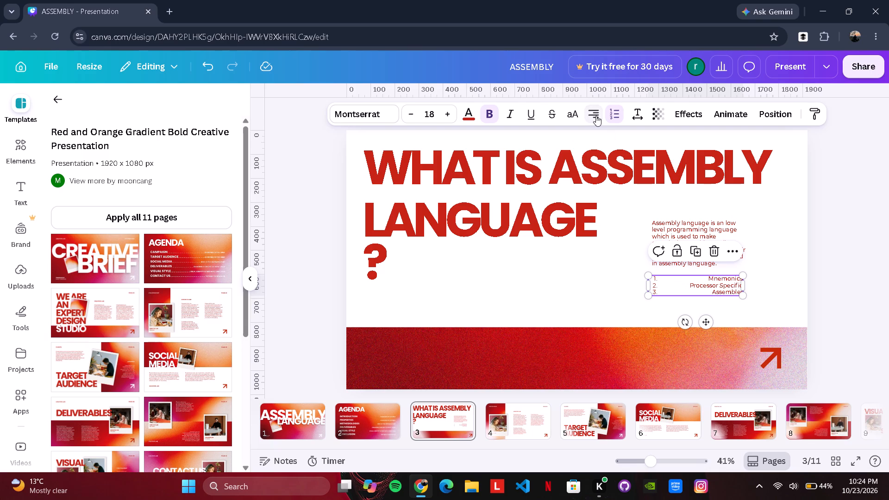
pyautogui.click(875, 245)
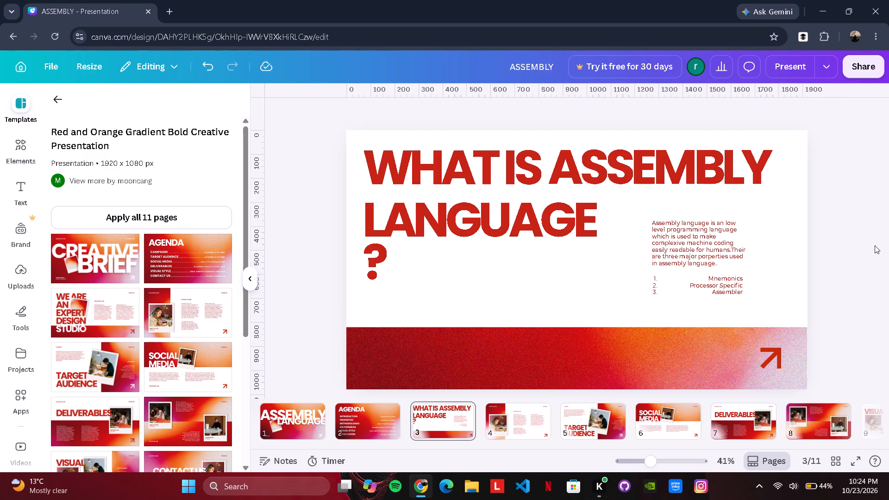
# Center-align the text of the numbered list beneath the definition paragraph.
pyautogui.click(728, 292)
pyautogui.click(590, 117)
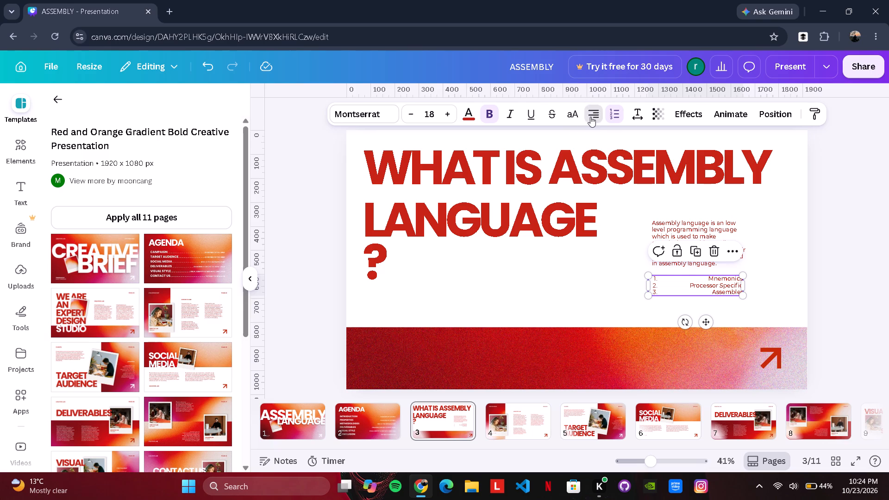
pyautogui.click(590, 117)
pyautogui.click(590, 117)
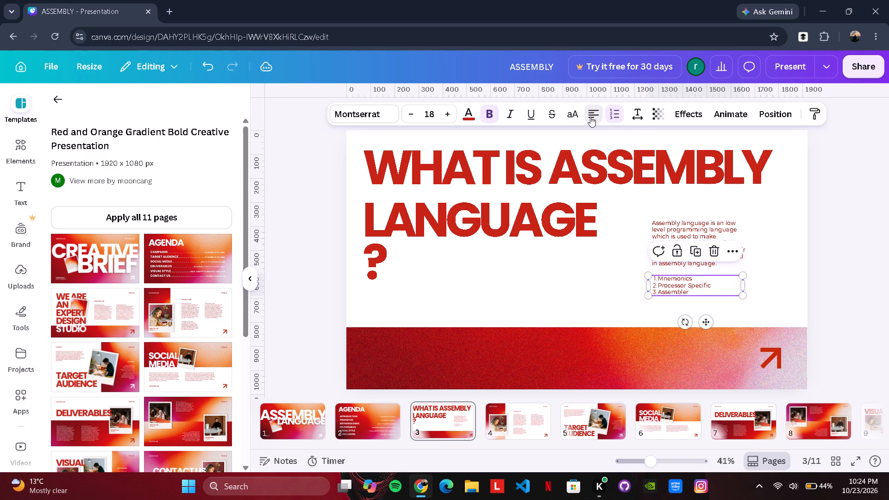
pyautogui.click(842, 185)
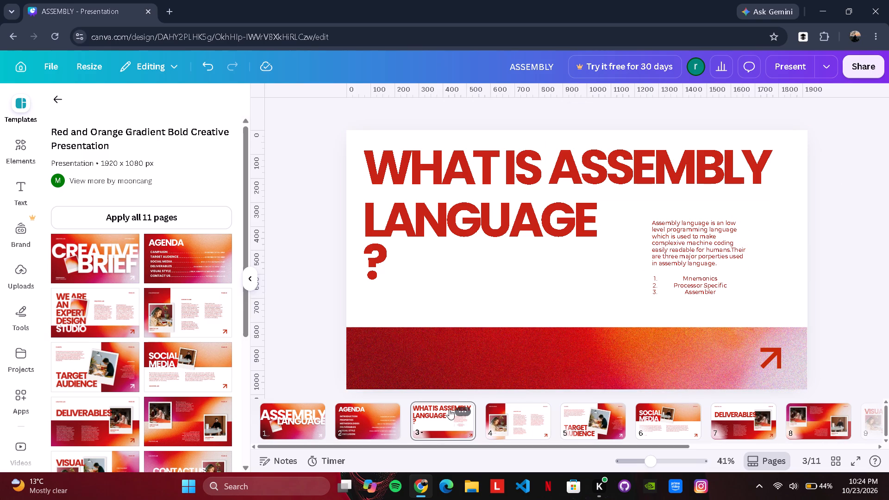
# On slide 4, delete the CREATIVE BRIEF and PAGE 03 header labels.
pyautogui.click(513, 423)
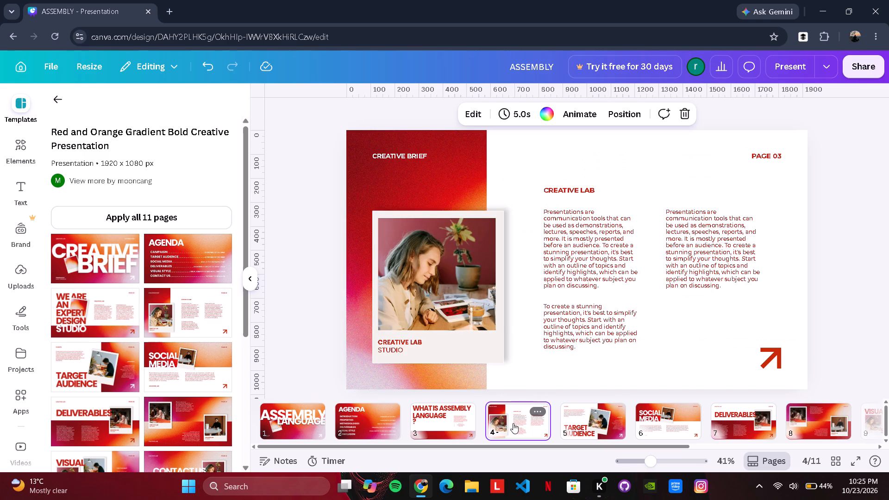
pyautogui.click(393, 156)
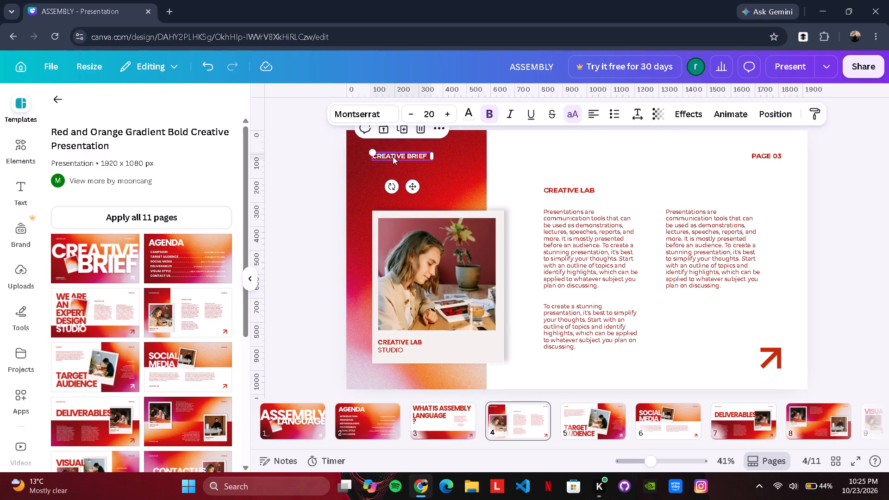
pyautogui.click(421, 129)
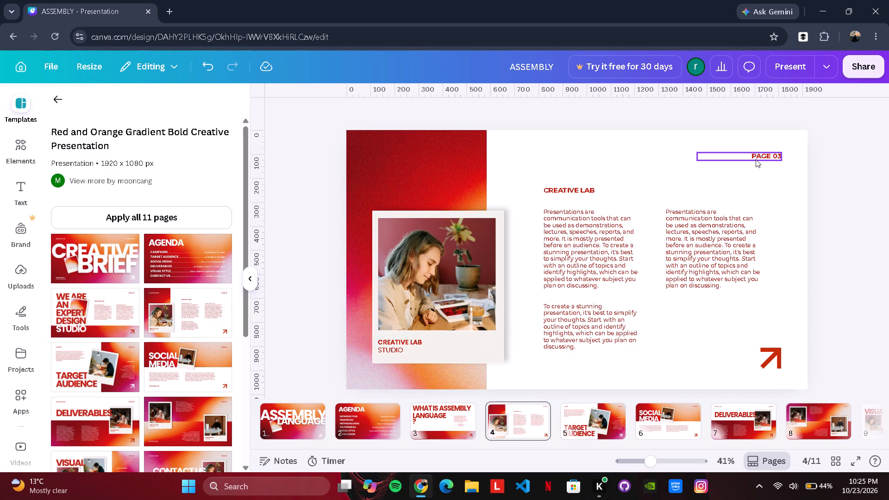
pyautogui.click(758, 159)
pyautogui.click(759, 133)
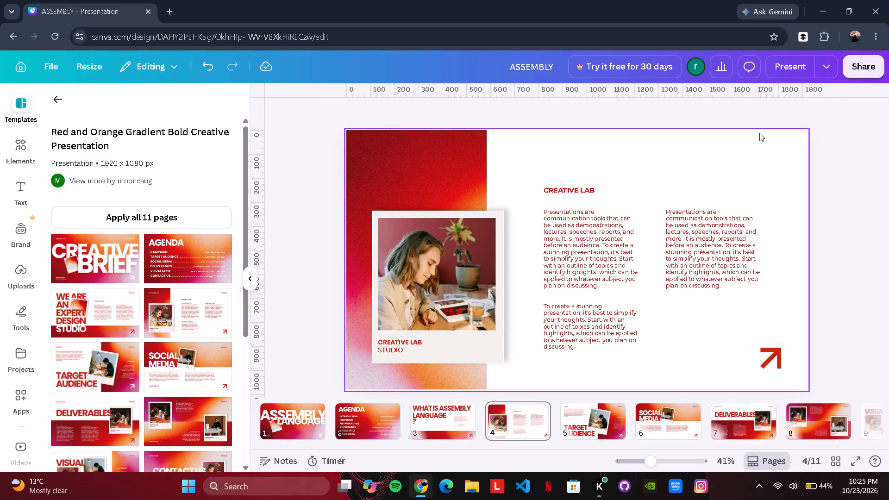
# Replace the CREATIVE LAB heading above the body paragraphs with "properties".
pyautogui.click(573, 188)
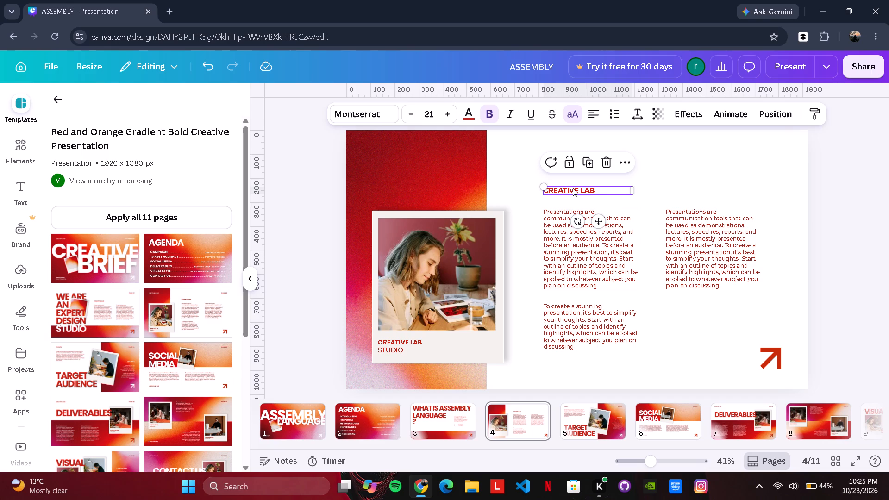
pyautogui.click(602, 189)
pyautogui.press('BackSpace')
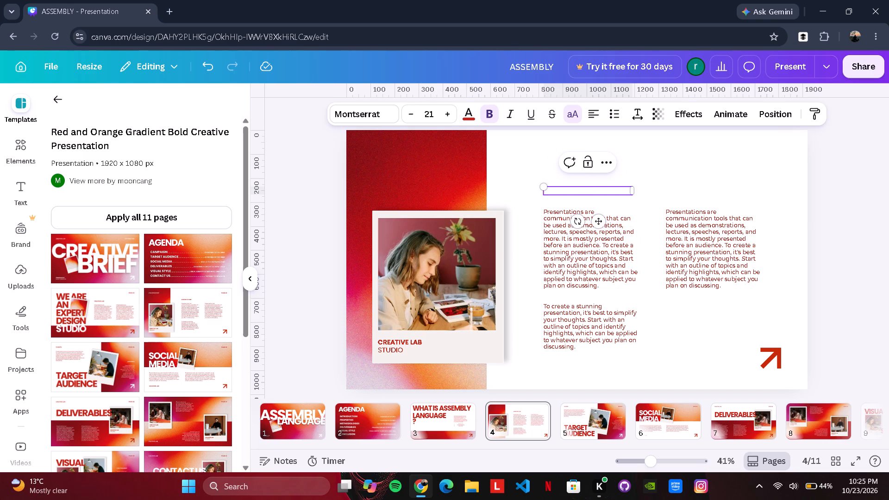
pyautogui.write('properties')
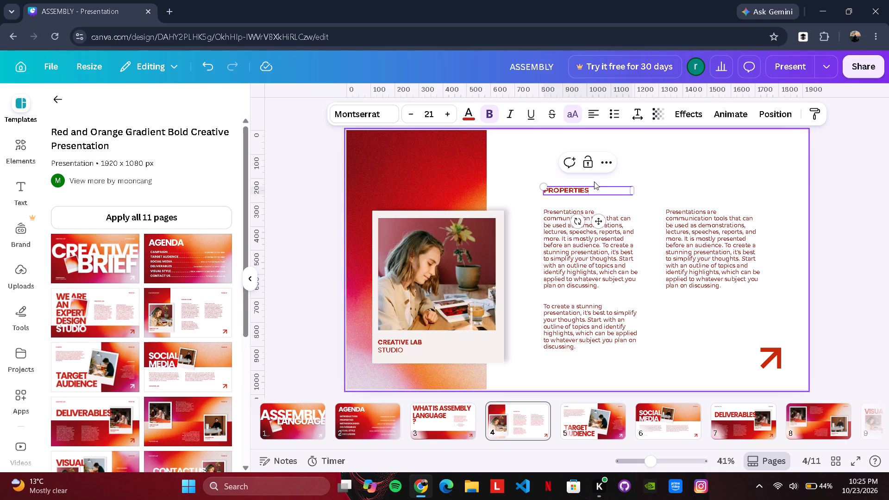
# Set the font size of the whole PROPERTIES heading to 104.
pyautogui.hotkey('ctrl', 'a')
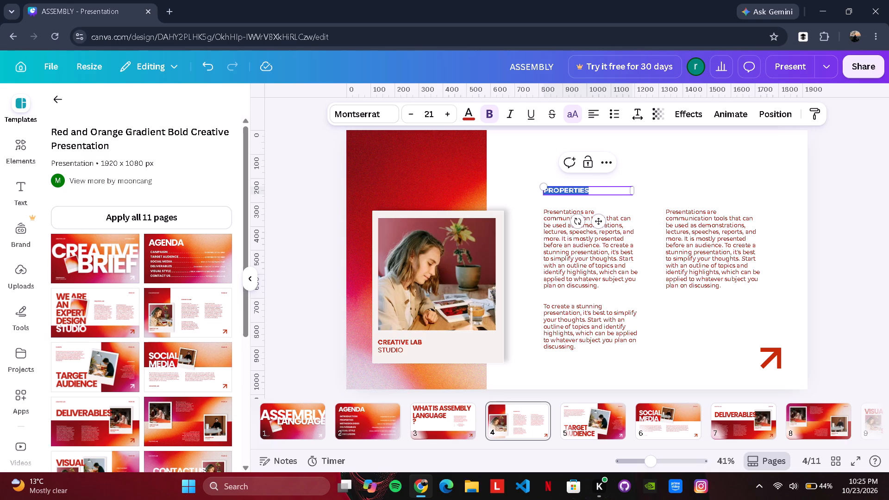
pyautogui.click(435, 110)
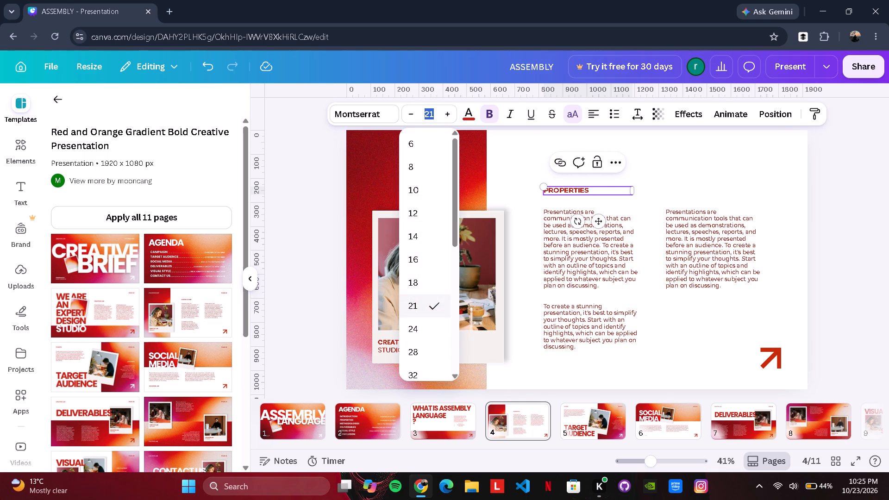
pyautogui.scroll(-6, 424, 299)
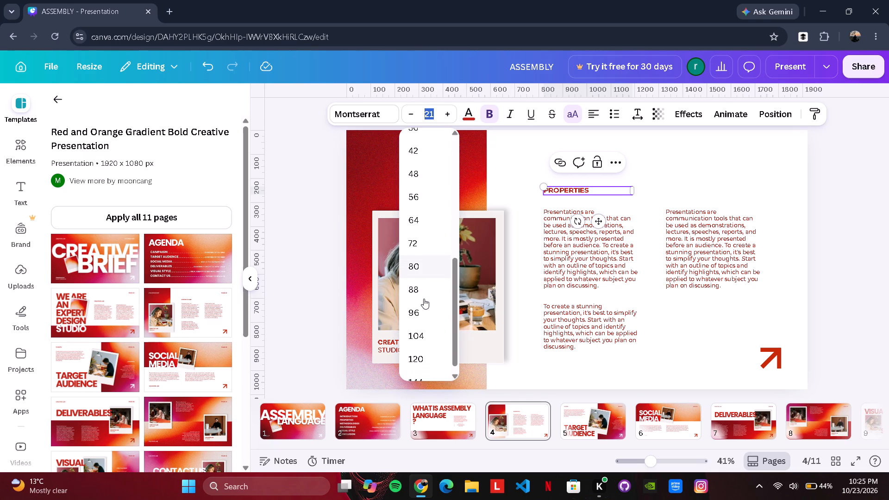
pyautogui.scroll(-1, 424, 299)
pyautogui.click(418, 325)
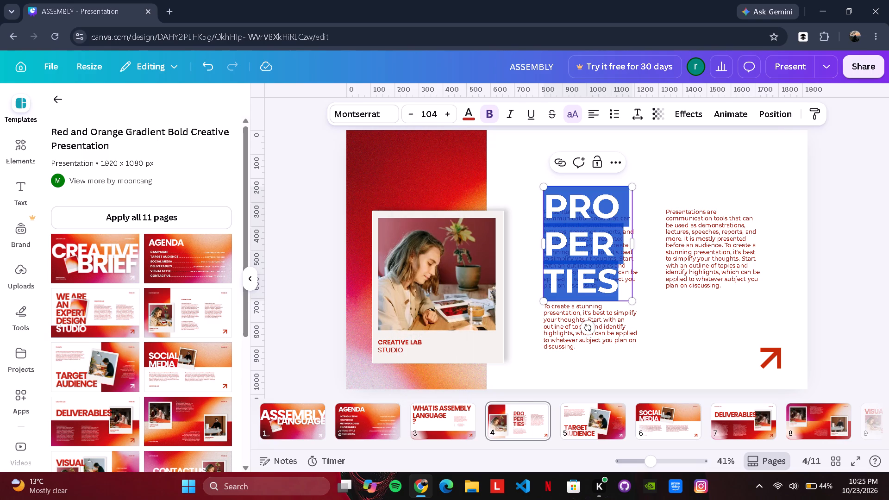
# Widen the PROPERTIES text box so the word fits on one line, and place it above both paragraph columns.
pyautogui.moveTo(637, 243); pyautogui.dragTo(761, 176)
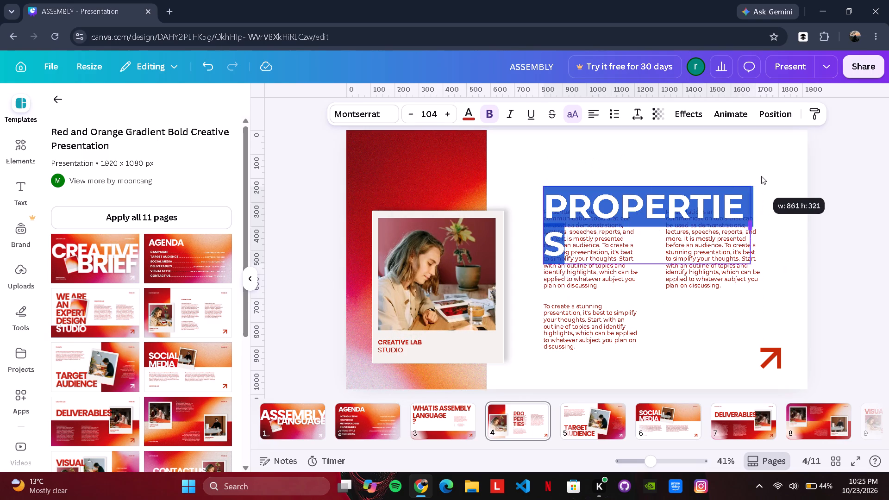
pyautogui.moveTo(761, 176); pyautogui.dragTo(789, 170)
pyautogui.click(806, 198)
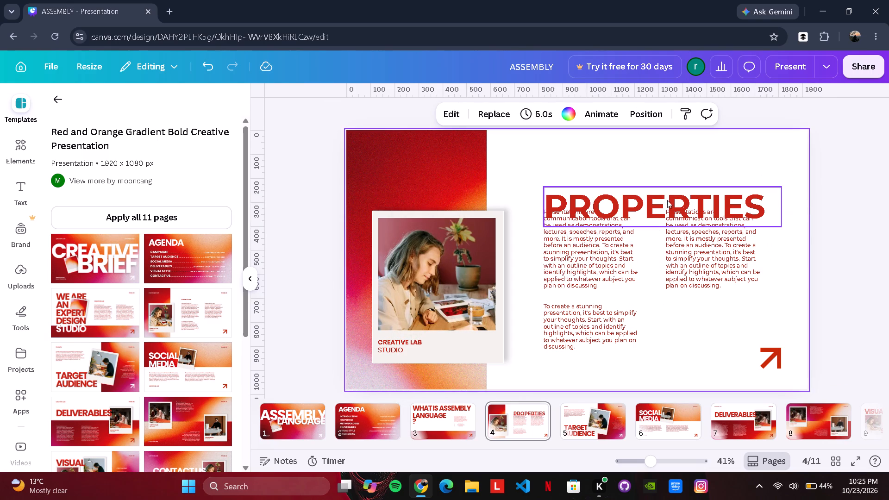
pyautogui.moveTo(660, 201); pyautogui.dragTo(653, 162)
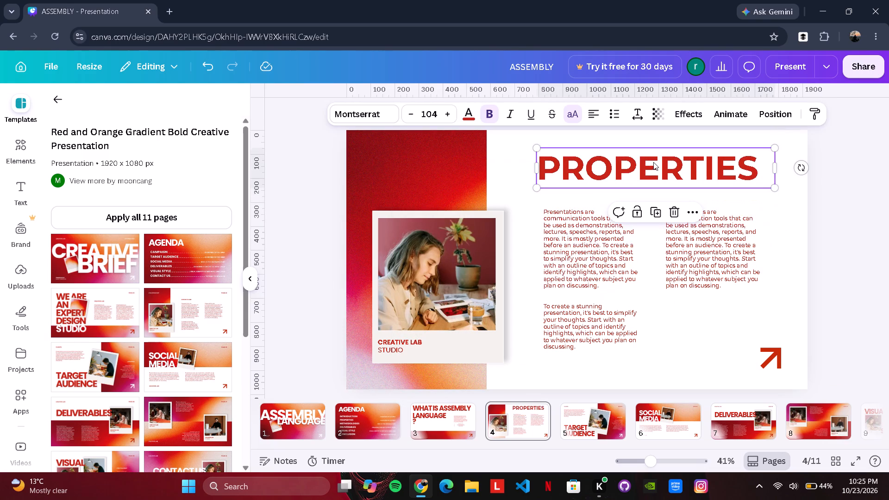
pyautogui.click(834, 176)
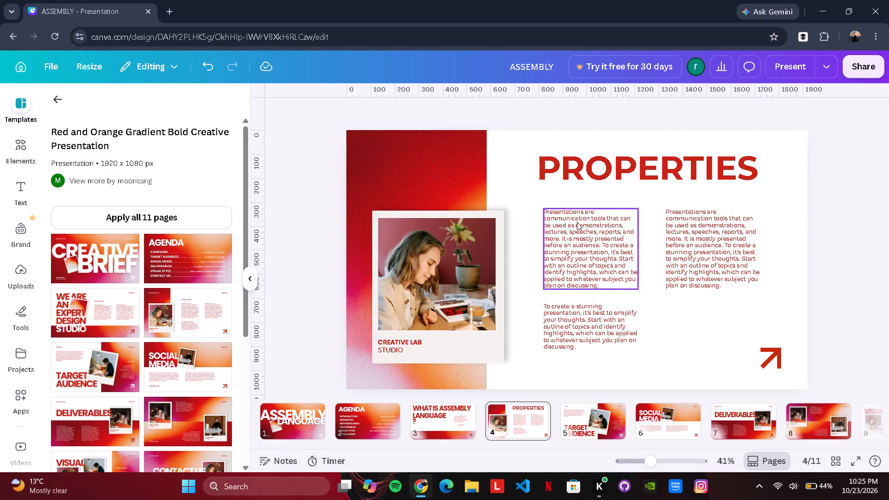
# Delete the framed photo of the woman, including its frame, from the gradient panel on slide 4.
pyautogui.click(577, 222)
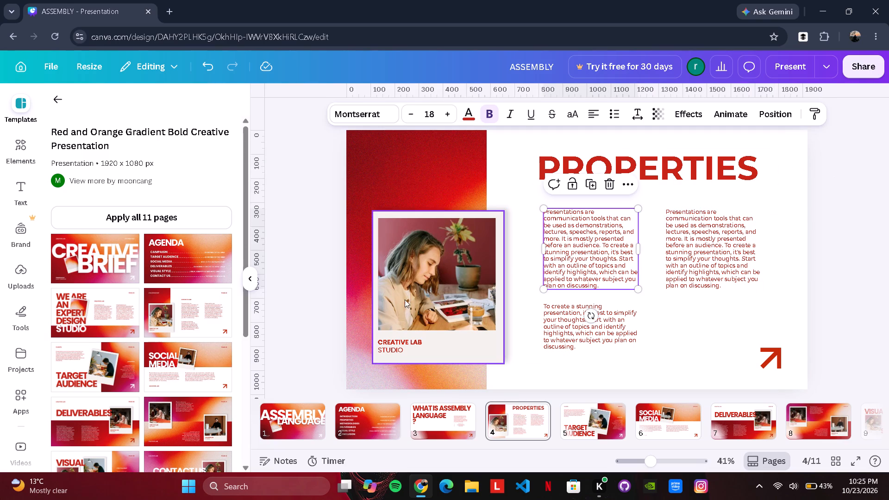
pyautogui.click(401, 297)
pyautogui.click(457, 194)
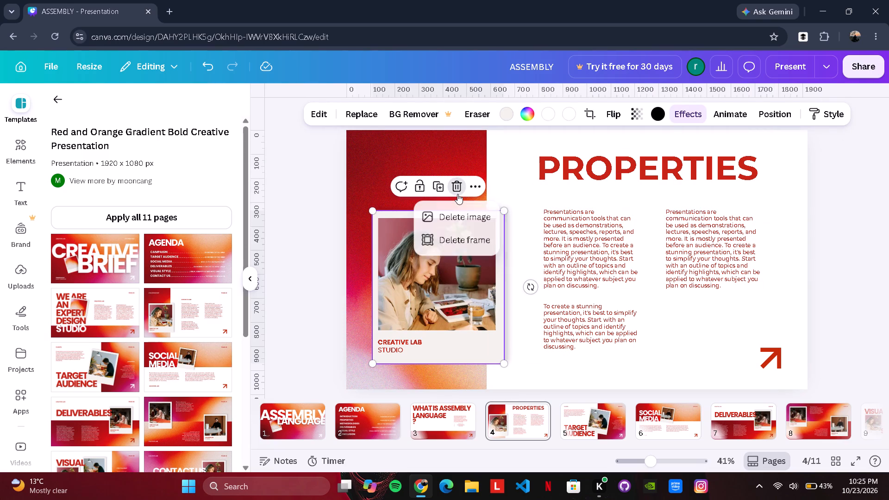
pyautogui.click(469, 248)
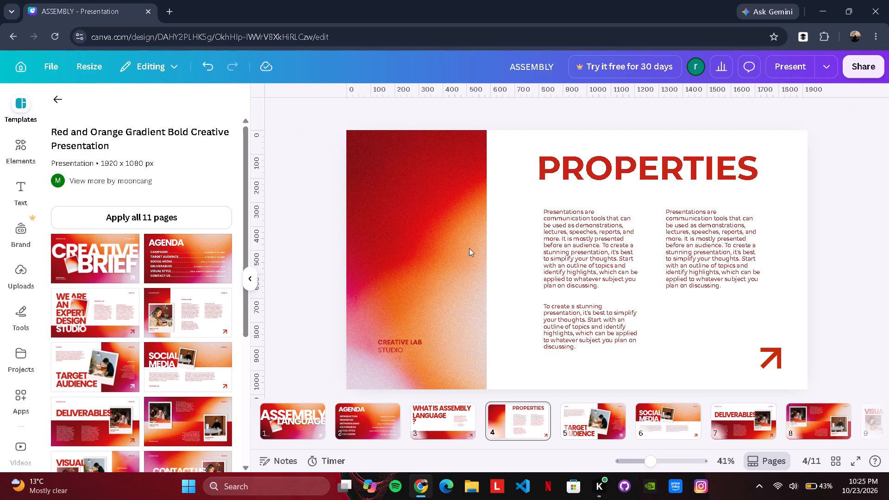
# Delete the leftover CREATIVE LAB and STUDIO caption texts from the gradient panel.
pyautogui.click(403, 342)
pyautogui.click(442, 308)
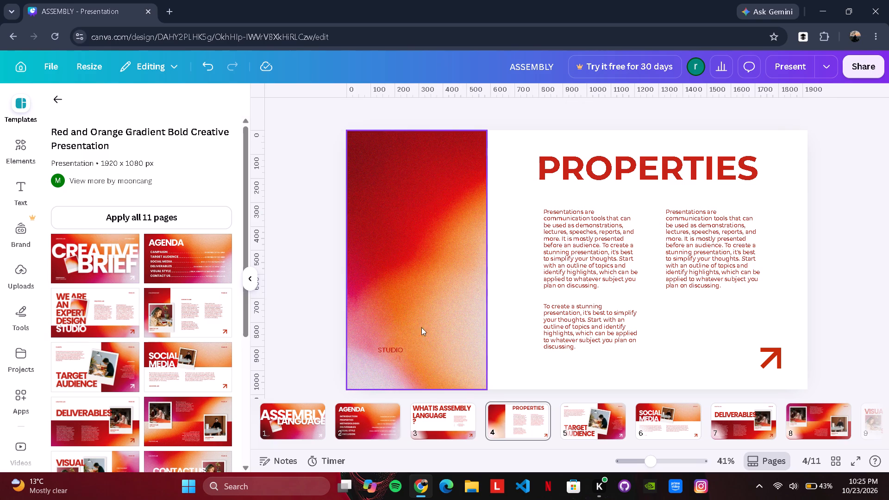
pyautogui.click(392, 348)
pyautogui.click(430, 325)
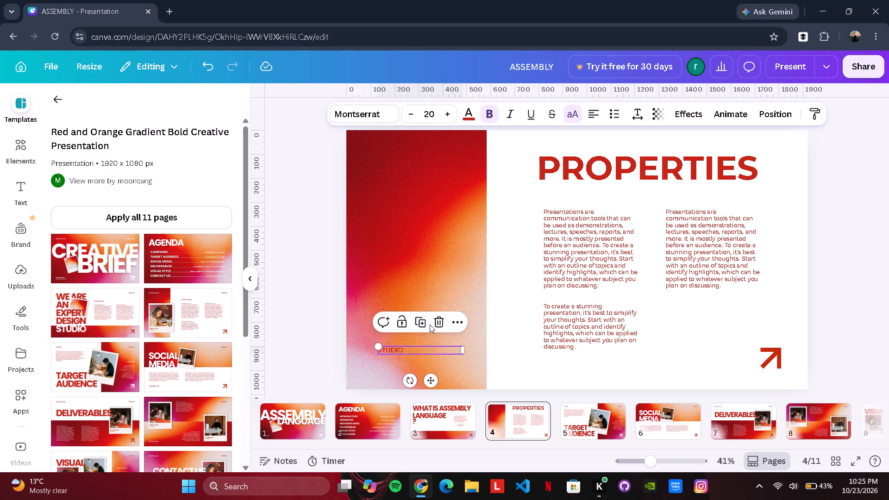
pyautogui.click(436, 324)
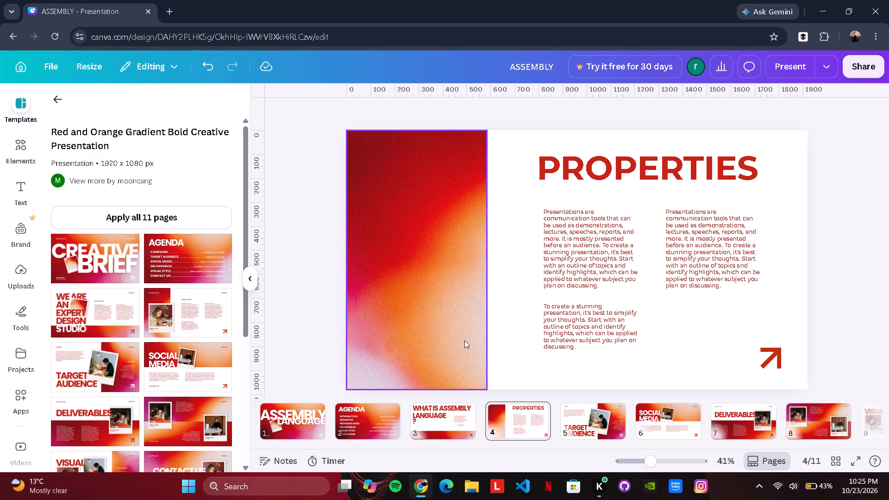
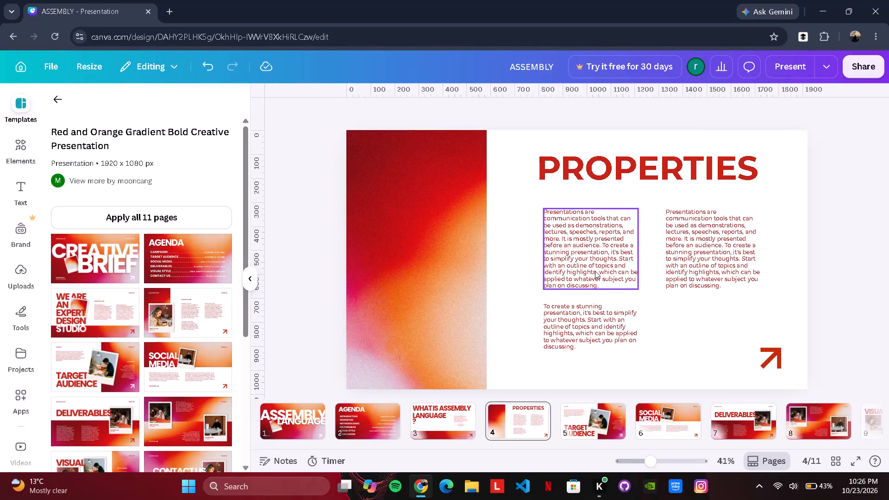
# Replace the first paragraph under the PROPERTIES heading, in the column beside the gradient panel, with the word "Mnemonics".
pyautogui.click(595, 271)
pyautogui.click(595, 271)
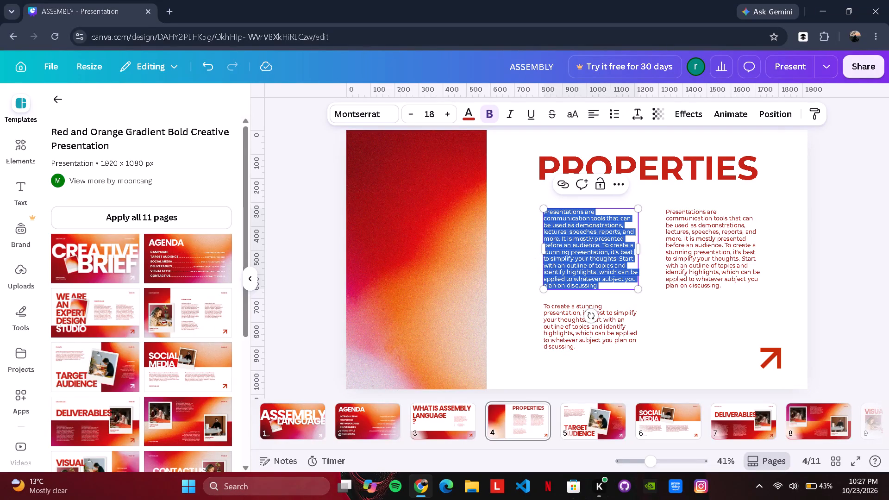
pyautogui.press('BackSpace')
pyautogui.write('Mne')
pyautogui.write('mo')
pyautogui.write('nics')
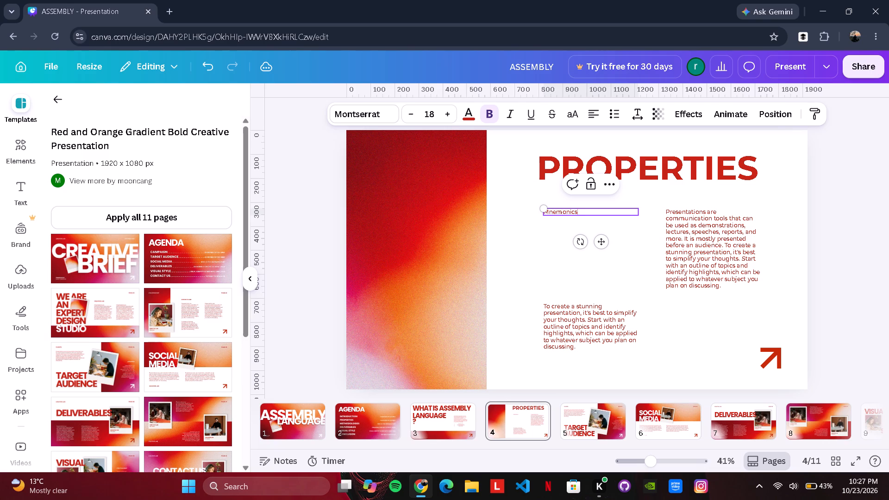
# Increase the font size of the Mnemonics text to 37, keeping it bold, to serve as a subheading.
pyautogui.hotkey('ctrl', 'a')
pyautogui.click(493, 111)
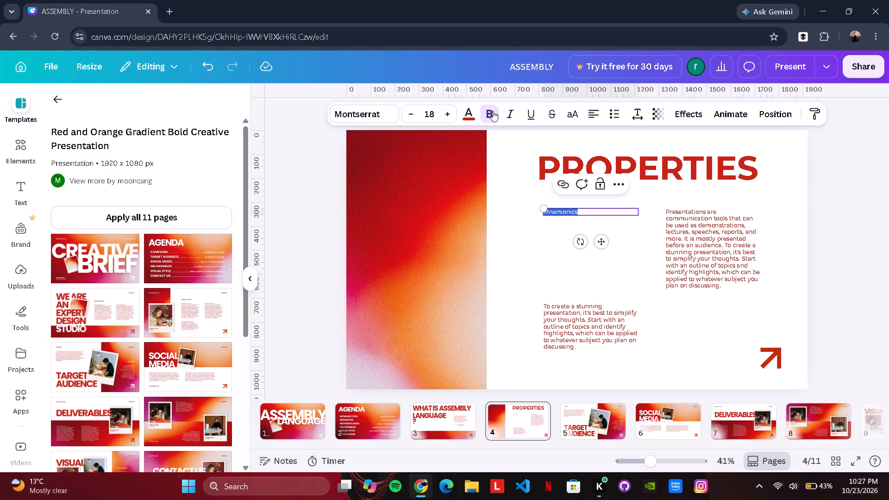
pyautogui.click(493, 111)
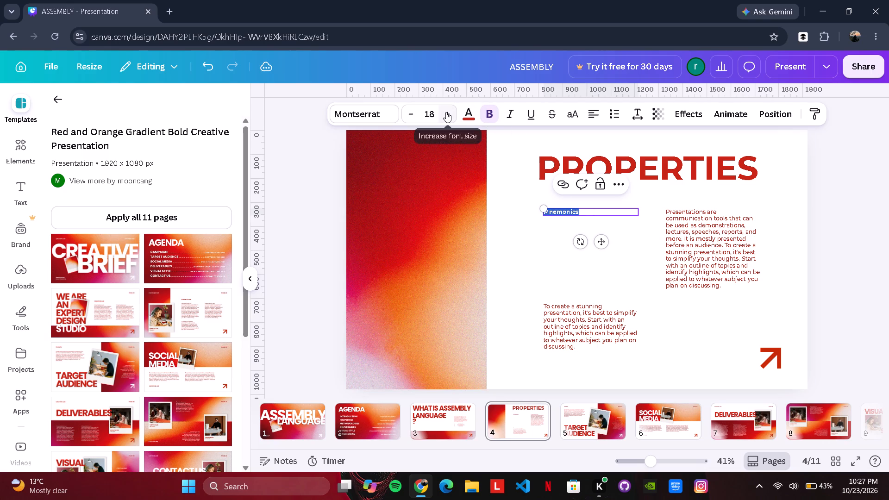
pyautogui.tripleClick(446, 112)
pyautogui.tripleClick(446, 112)
pyautogui.tripleClick(446, 112)
pyautogui.doubleClick(446, 112)
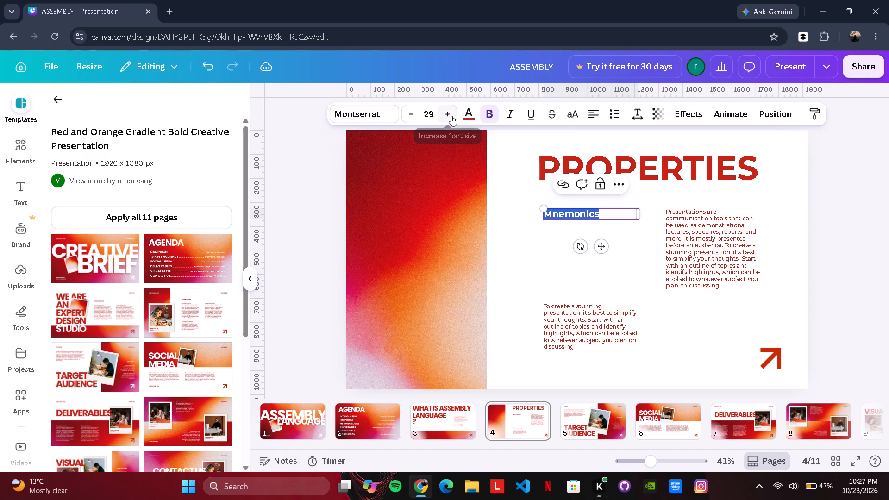
pyautogui.tripleClick(451, 116)
pyautogui.tripleClick(451, 116)
pyautogui.doubleClick(451, 116)
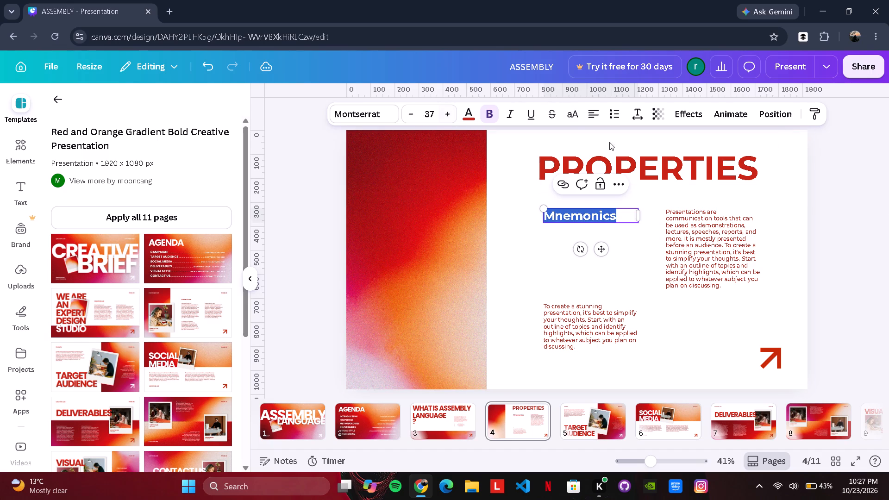
pyautogui.click(848, 176)
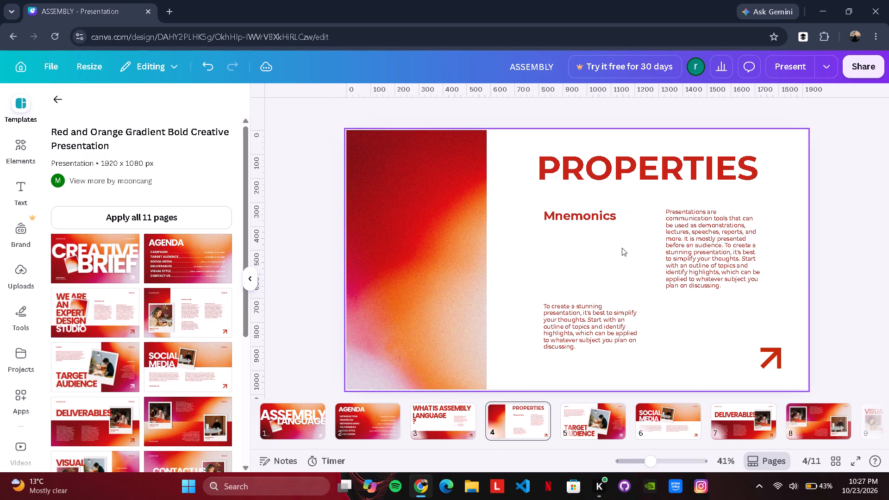
# Move the short paragraph starting "To create a stunning" up to sit directly beneath the Mnemonics subheading, aligned with it.
pyautogui.moveTo(614, 322); pyautogui.dragTo(614, 255)
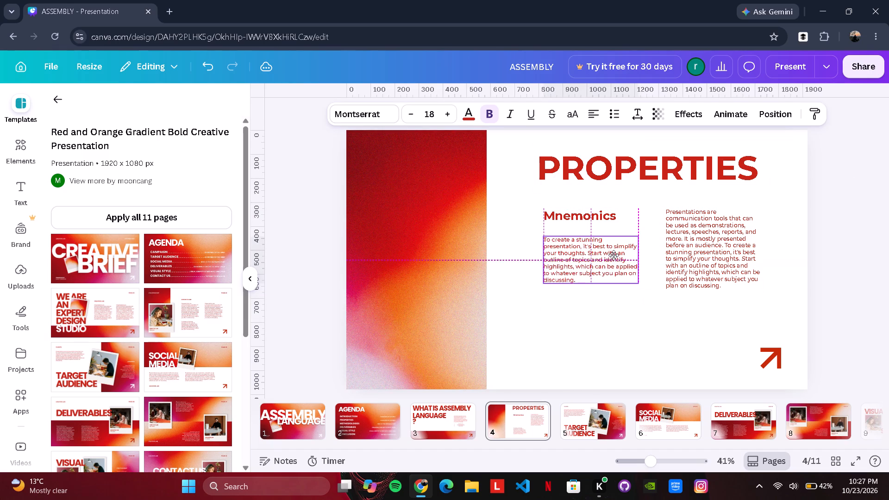
pyautogui.moveTo(614, 255); pyautogui.dragTo(613, 249)
pyautogui.click(592, 278)
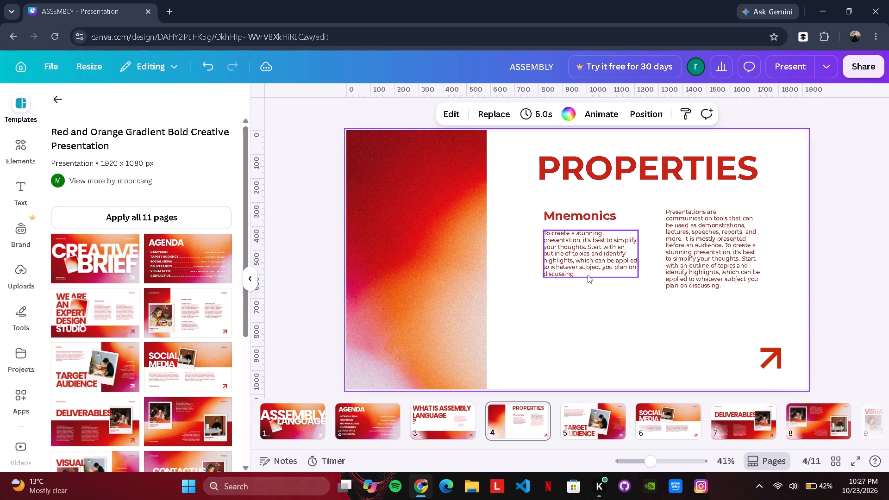
# Replace the paragraph beneath the Mnemonics subheading with "Mnemonics are basic coding instructions used in assembly language".
pyautogui.doubleClick(581, 272)
pyautogui.press('BackSpace')
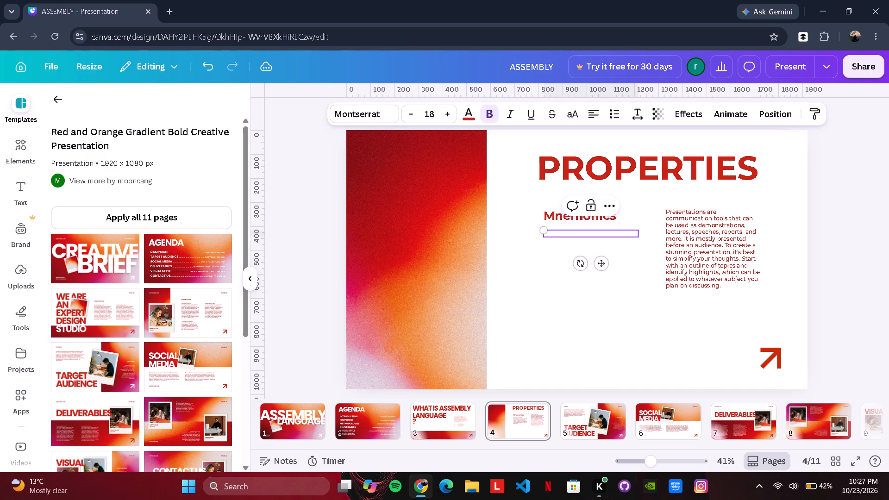
pyautogui.write('Ba')
pyautogui.press('BackSpace')
pyautogui.press('BackSpace')
pyautogui.hotkey('shift', 'm')
pyautogui.write('nemo')
pyautogui.write('nics are')
pyautogui.press('space')
pyautogui.write('basic coding instr')
pyautogui.write('cu')
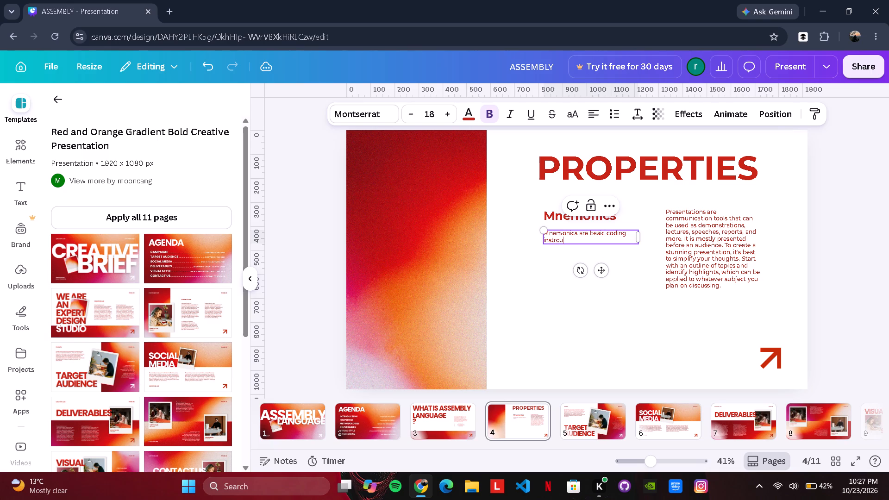
pyautogui.press('BackSpace')
pyautogui.press('BackSpace')
pyautogui.write('uctions')
pyautogui.press('space')
pyautogui.write('used in asse')
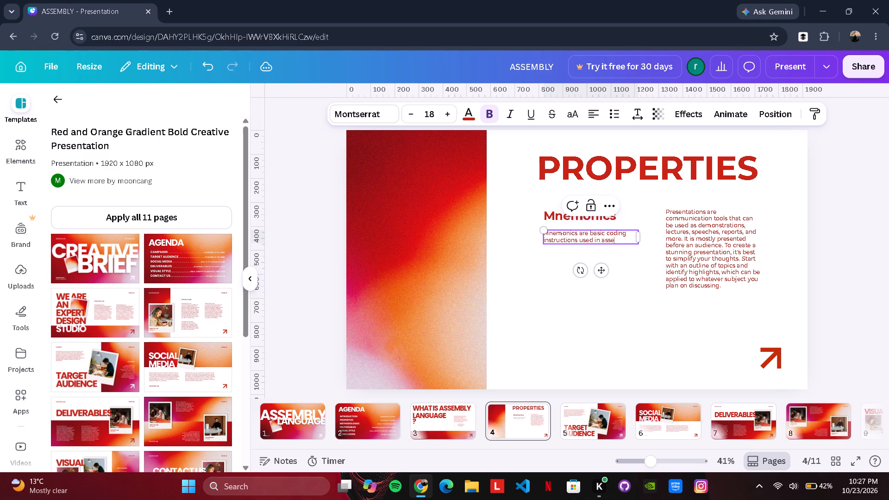
pyautogui.press('m')
pyautogui.write('bly laguage')
pyautogui.press('space')
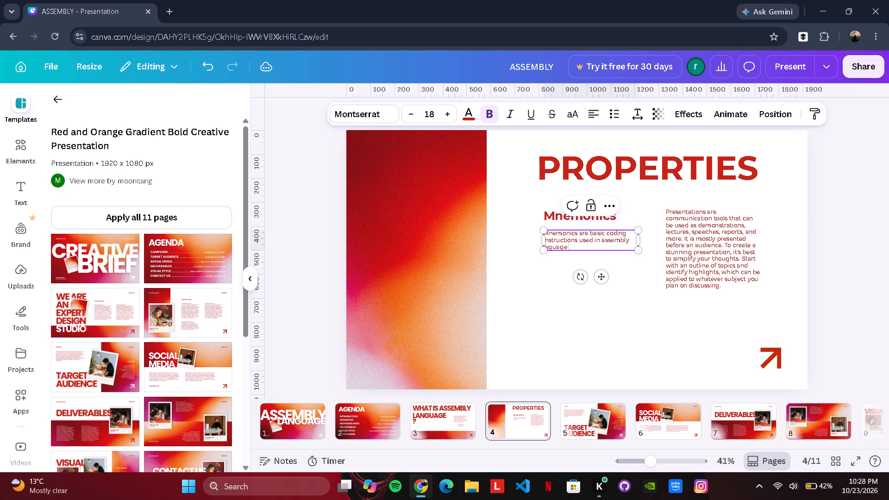
pyautogui.click(608, 294)
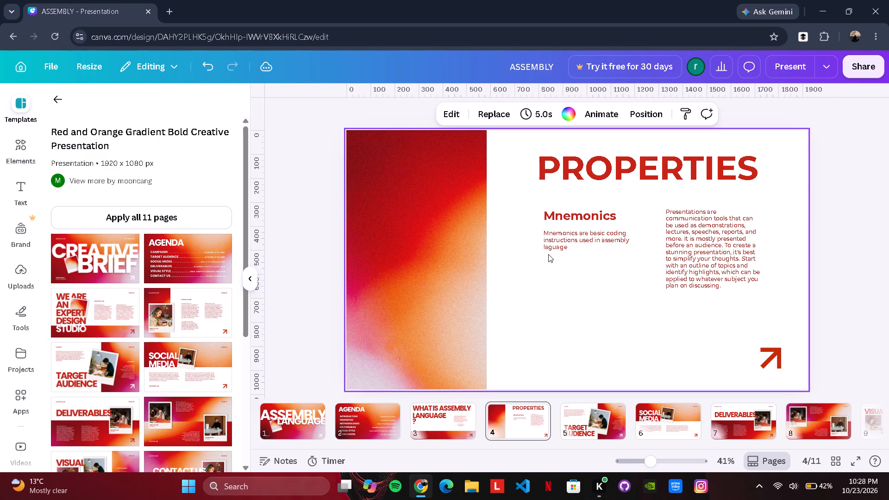
pyautogui.doubleClick(548, 246)
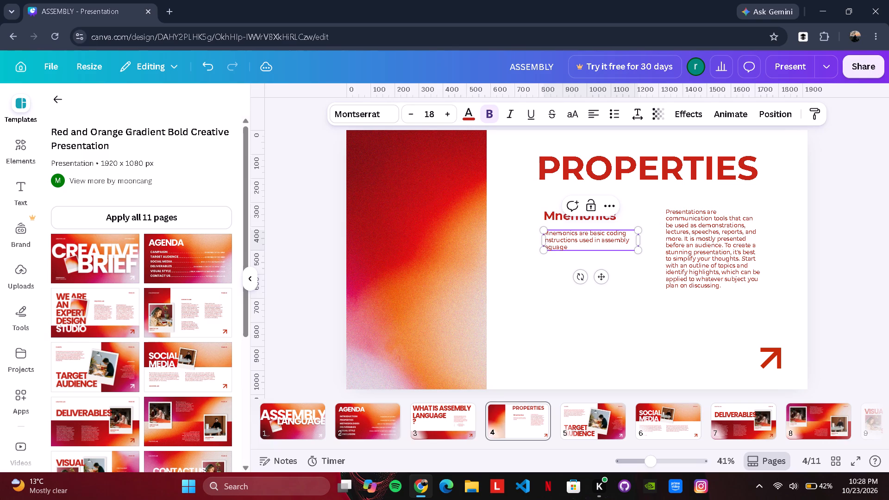
pyautogui.press('n')
# Continue the Mnemonics description after "language" with "to make an complex code more easy to understand by human's.".
pyautogui.click(587, 250)
pyautogui.click(576, 249)
pyautogui.write('to make an complex')
pyautogui.press('space')
pyautogui.write('code more eas')
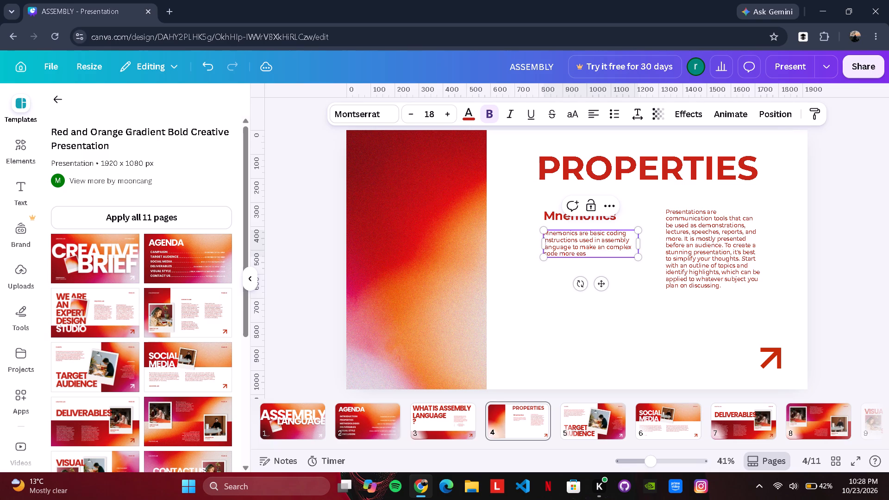
pyautogui.write('y to understand by human')
pyautogui.press('space')
pyautogui.write('eye')
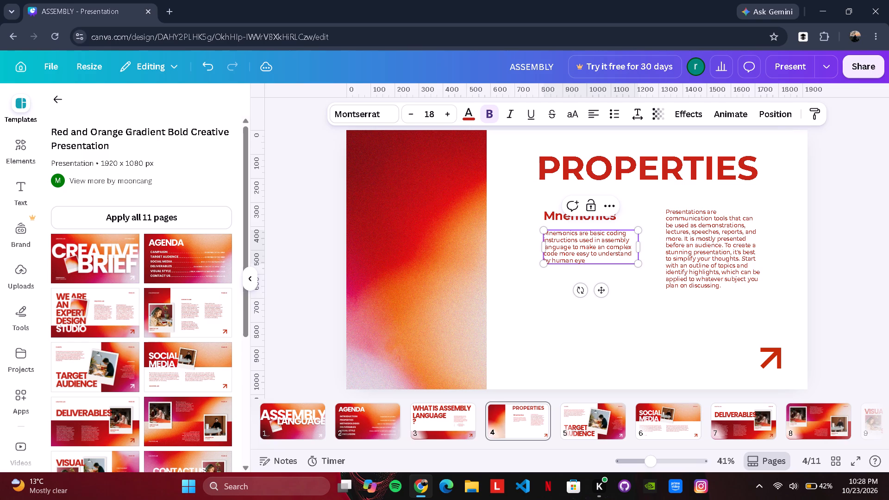
pyautogui.press('BackSpace')
pyautogui.press('BackSpace')
pyautogui.press('BackSpace')
pyautogui.press('BackSpace')
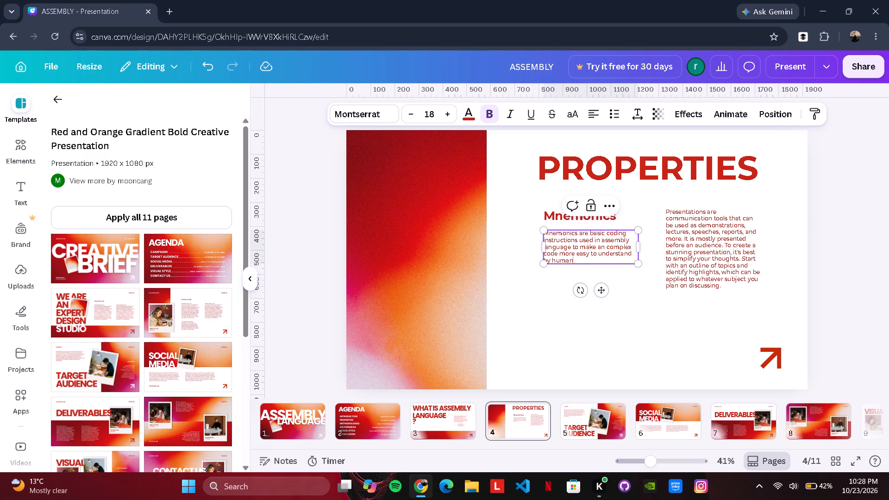
pyautogui.press("'")
pyautogui.write('s.')
# Add the sentence "Basically,they are small short terms's used while coding like ADD or MOV to help to perform functions easily." to the Mnemonics description.
pyautogui.press('space')
pyautogui.write('Basically,they are small short term')
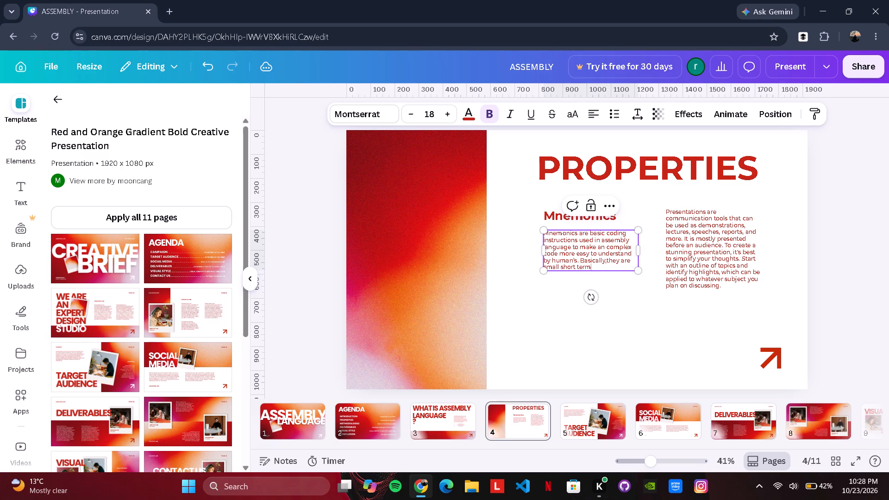
pyautogui.write("s's used in")
pyautogui.press('space')
pyautogui.press('BackSpace')
pyautogui.press('BackSpace')
pyautogui.press('BackSpace')
pyautogui.write('while coding')
pyautogui.press('space')
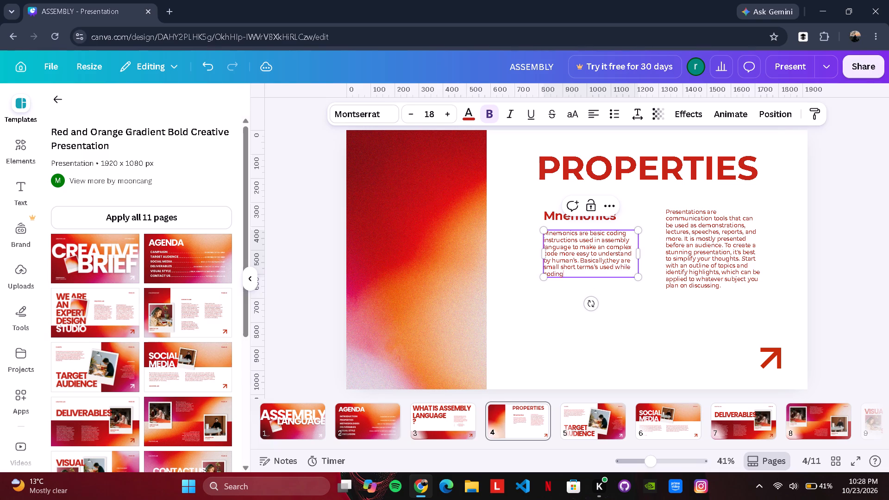
pyautogui.write('like')
pyautogui.press('space')
pyautogui.write('ADD')
pyautogui.press('space')
pyautogui.write('or MOV')
pyautogui.press('space')
pyautogui.write('to help to')
pyautogui.press('space')
pyautogui.write('perform functions e')
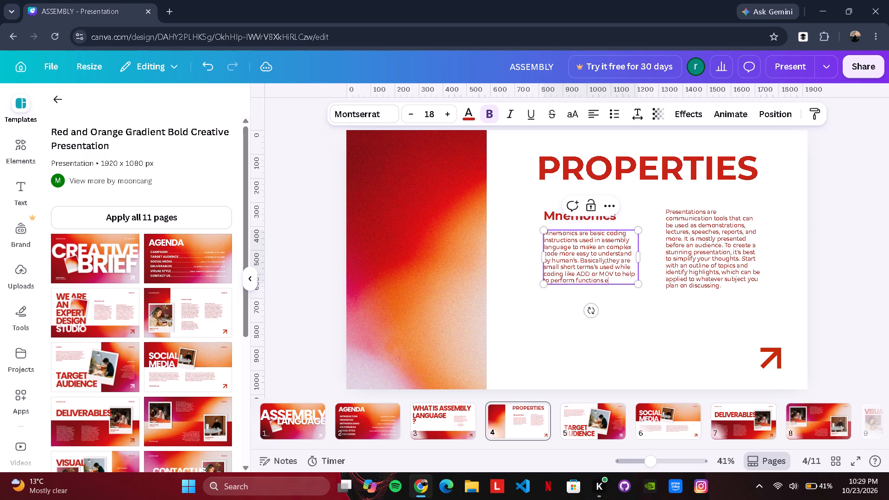
pyautogui.press('s')
pyautogui.press('BackSpace')
pyautogui.write('asily')
pyautogui.press('.')
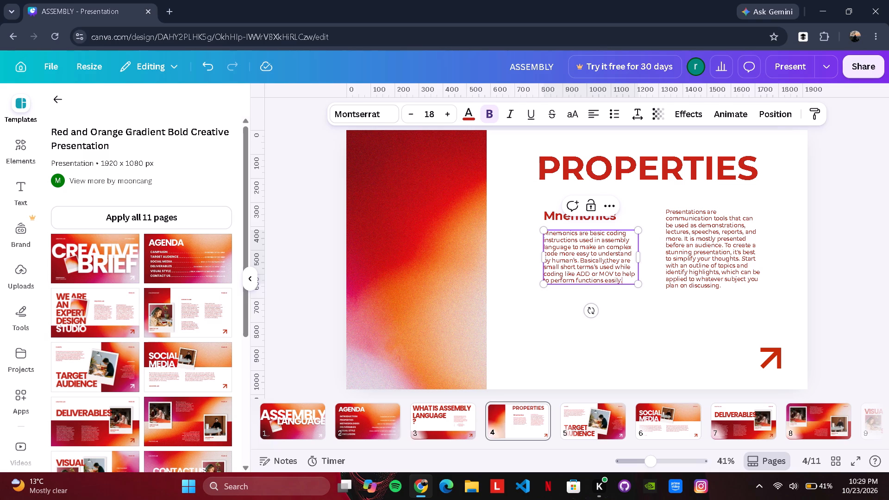
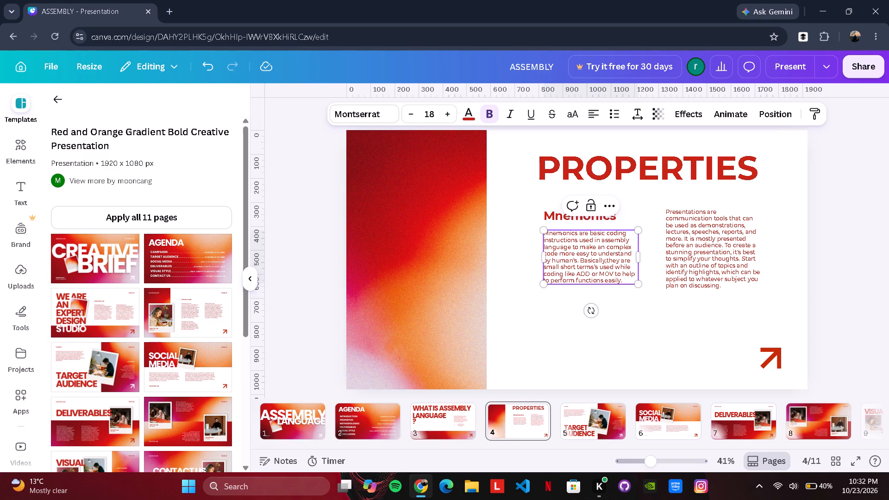
# Delete the placeholder paragraph starting "Presentations are communication tools" beside the Mnemonics text on the Properties slide.
pyautogui.click(705, 250)
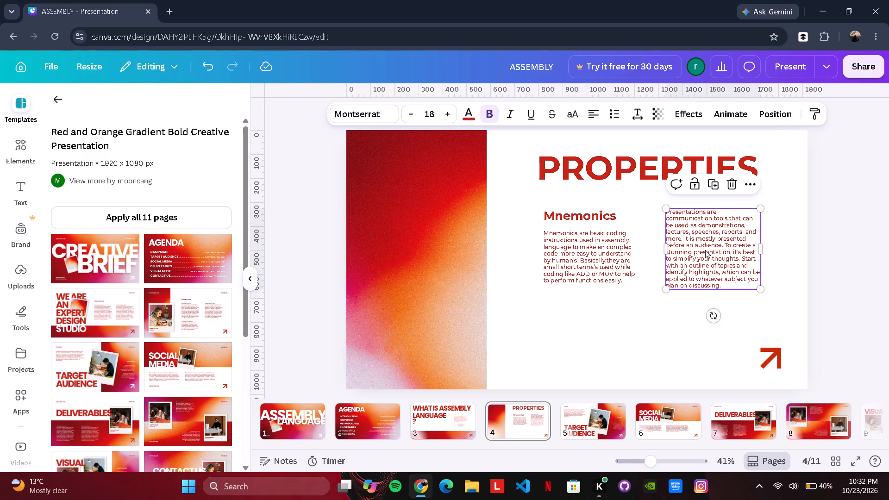
pyautogui.click(705, 250)
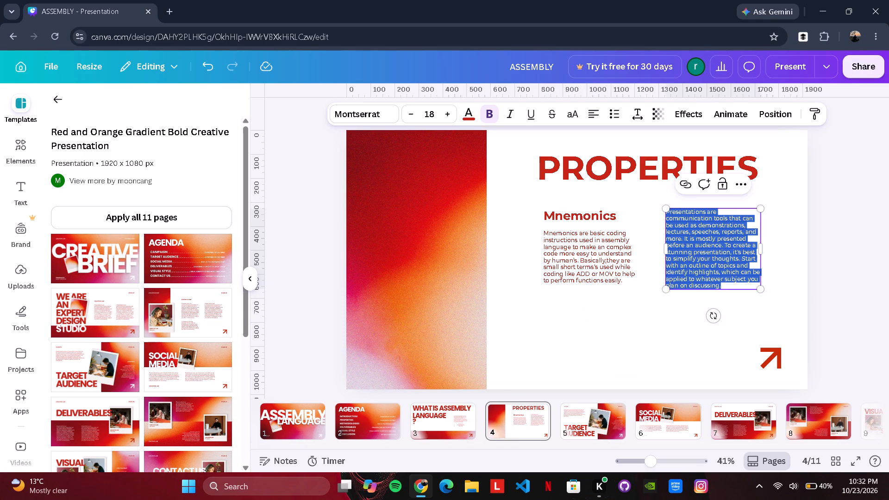
pyautogui.press('BackSpace')
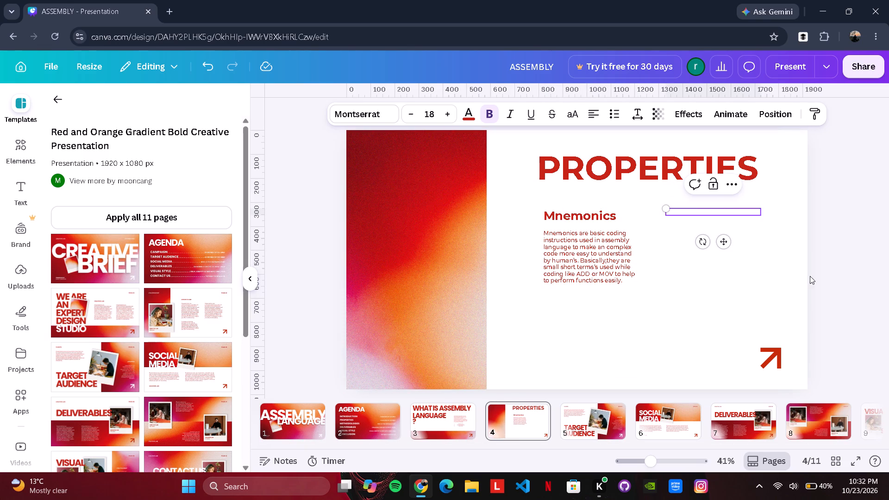
pyautogui.click(839, 265)
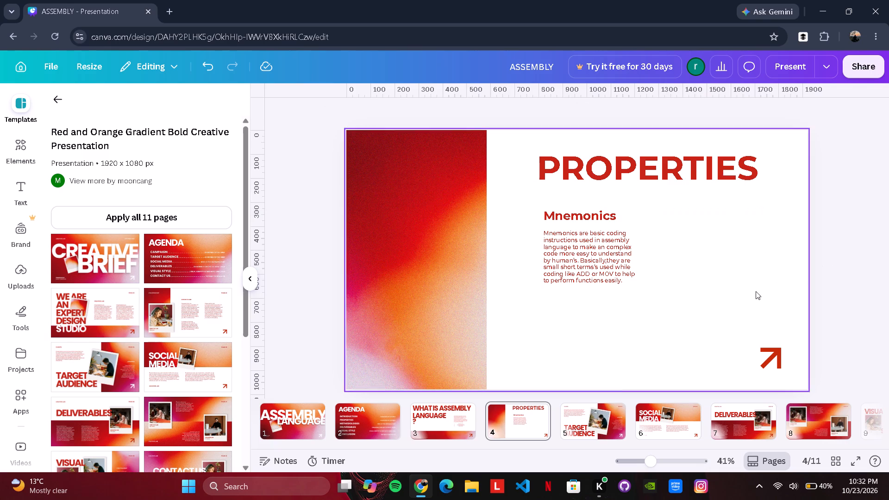